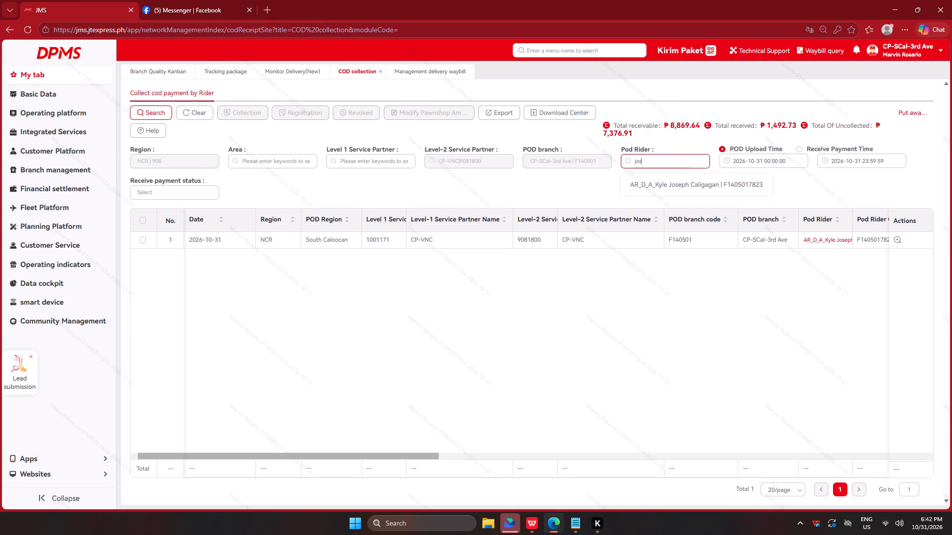
Search the COD collection records for the Pod Rider whose first name begins with "josh".
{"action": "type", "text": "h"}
{"action": "left_click", "coordinate": [663, 186]}
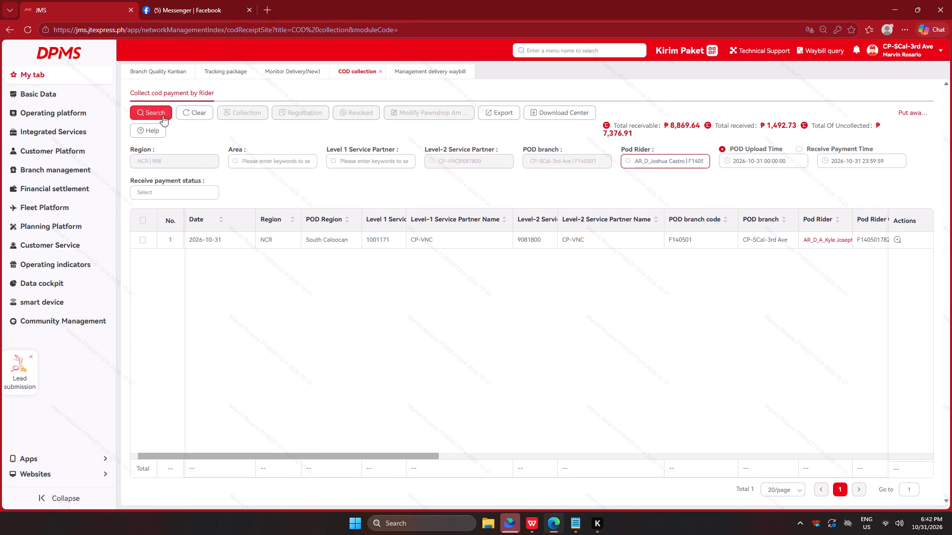
{"action": "left_click", "coordinate": [162, 115]}
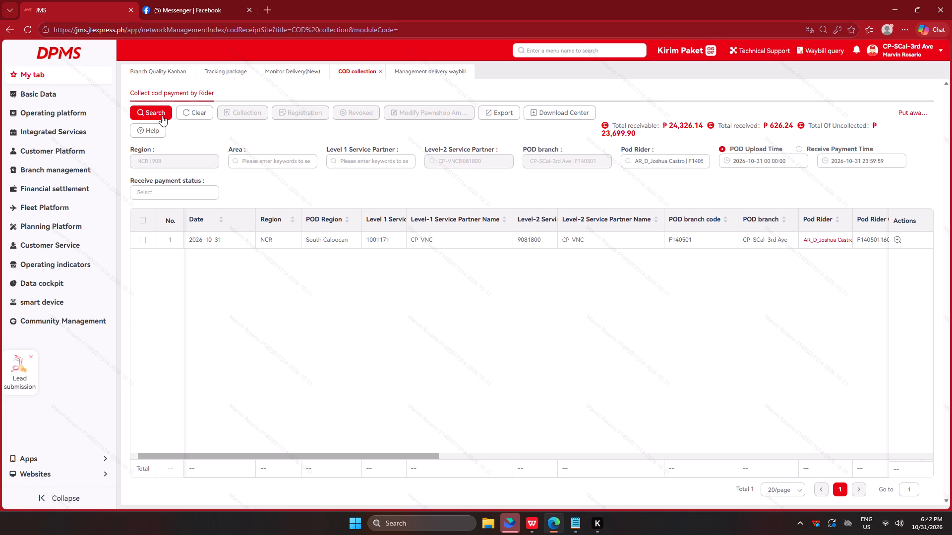
Switch to the 3RD AVE. daily manifest workbook in WPS Office.
{"action": "left_click", "coordinate": [535, 534]}
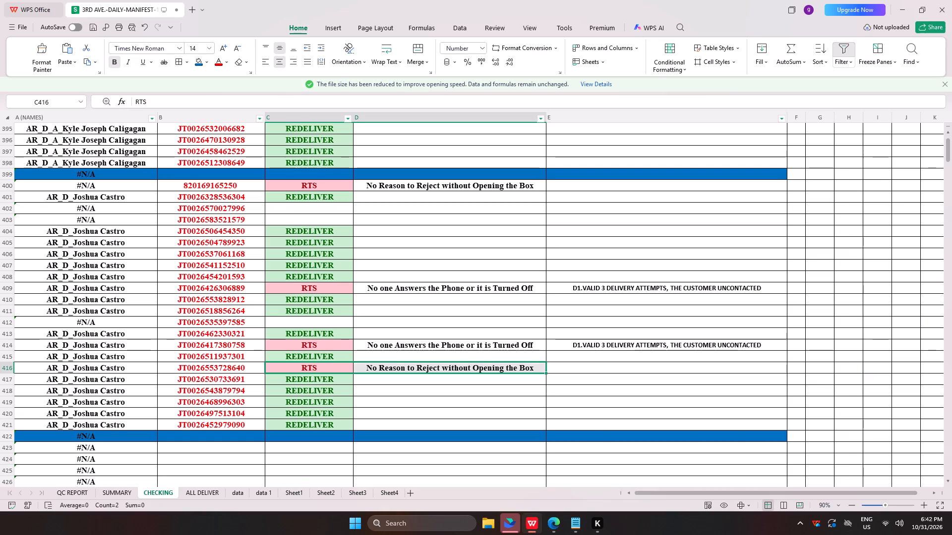
{"action": "left_click", "coordinate": [237, 289]}
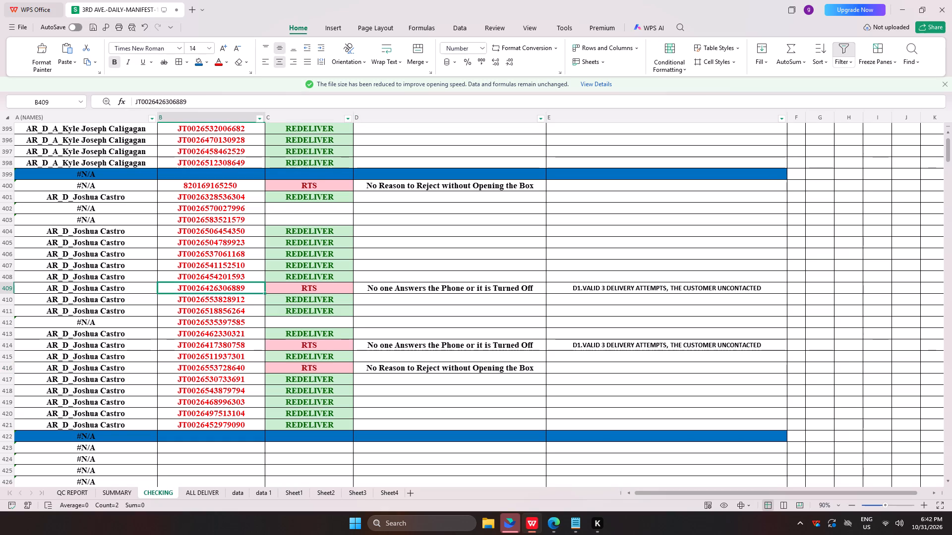
Copy the waybill numbers of the two RTS parcels in rows 409 and 414 of the CHECKING sheet.
{"action": "left_click", "coordinate": [242, 349], "text": "ctrl"}
{"action": "key", "text": "ctrl+c"}
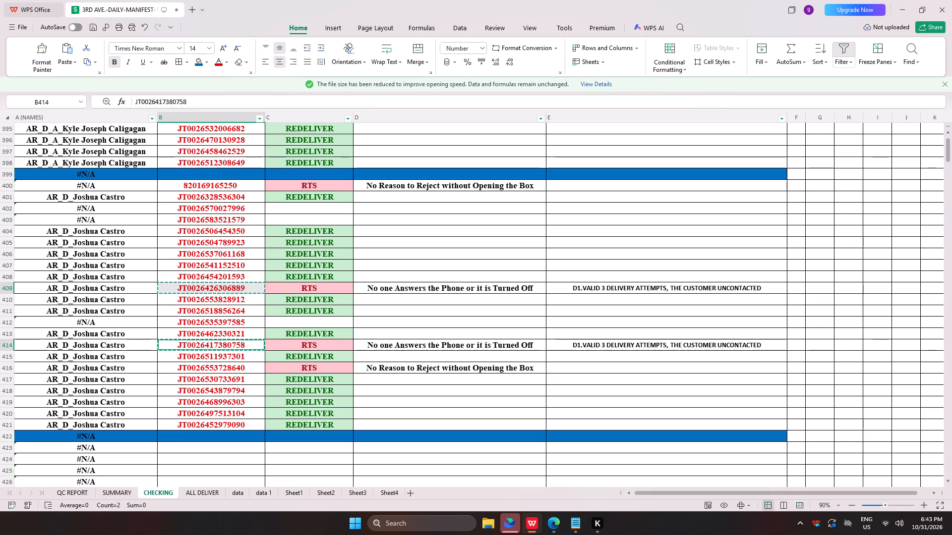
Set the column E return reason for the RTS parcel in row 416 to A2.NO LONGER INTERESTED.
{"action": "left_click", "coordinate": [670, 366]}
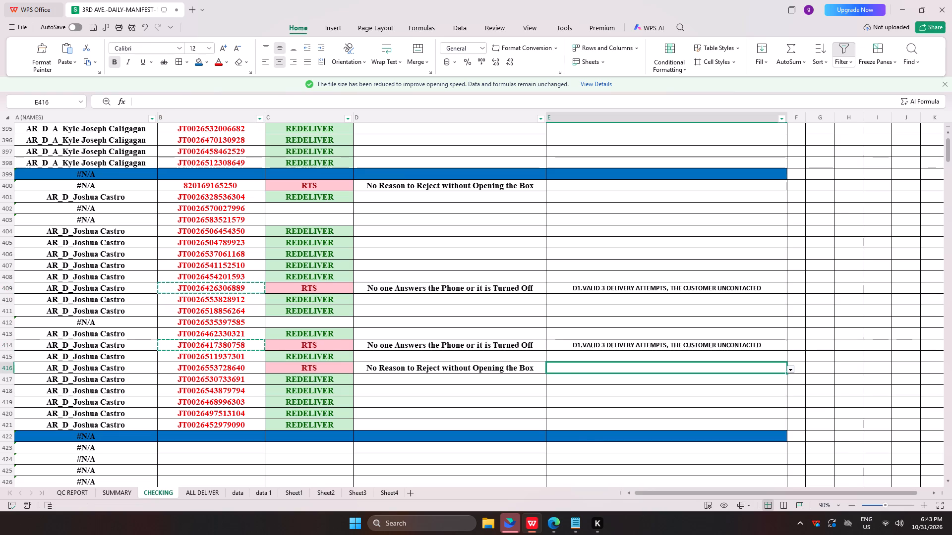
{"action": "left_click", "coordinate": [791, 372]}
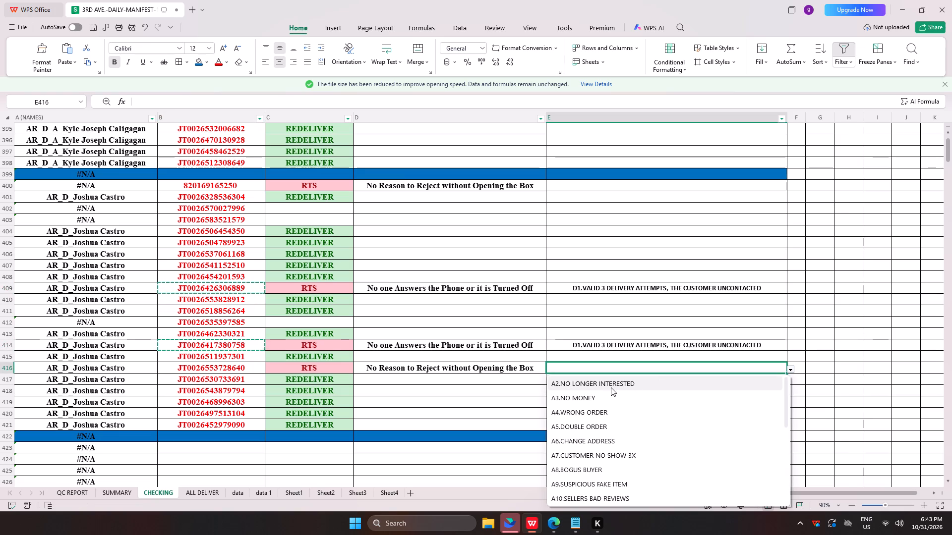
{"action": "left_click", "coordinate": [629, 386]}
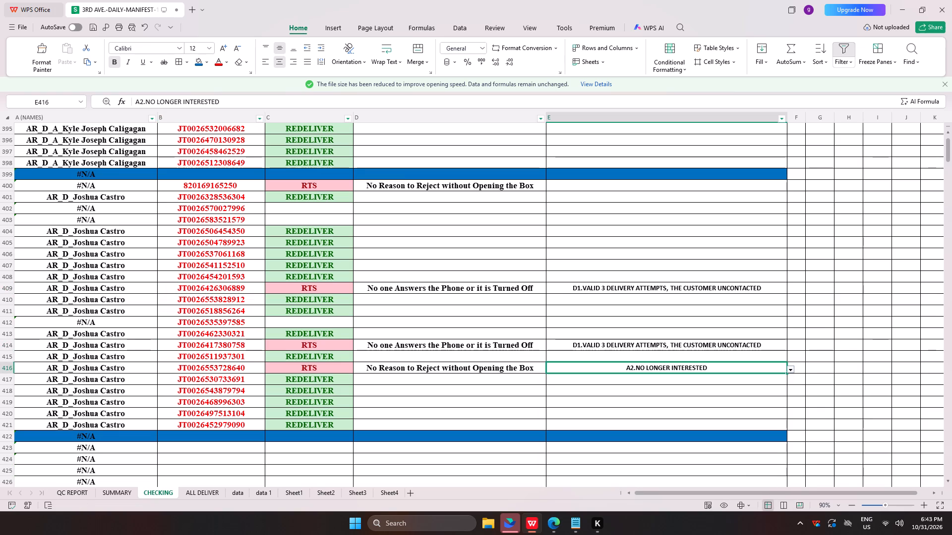
Change the column E return reason in row 416 to A3.NO MONEY.
{"action": "left_click", "coordinate": [790, 370]}
{"action": "left_click", "coordinate": [589, 399]}
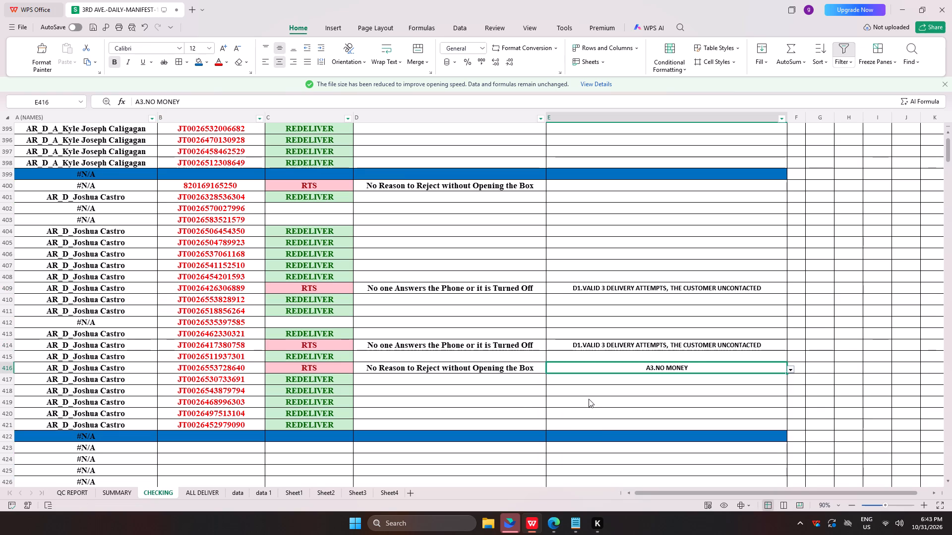
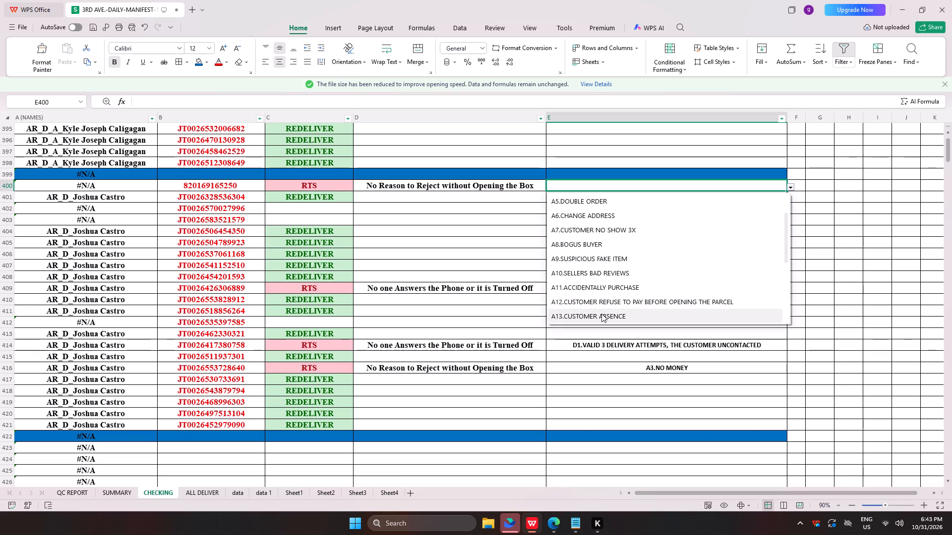
Set the column E return reason for the RTS parcel in row 400 to B1.NO ORDER.
{"action": "scroll", "coordinate": [614, 253], "scroll_direction": "up", "scroll_amount": 5}
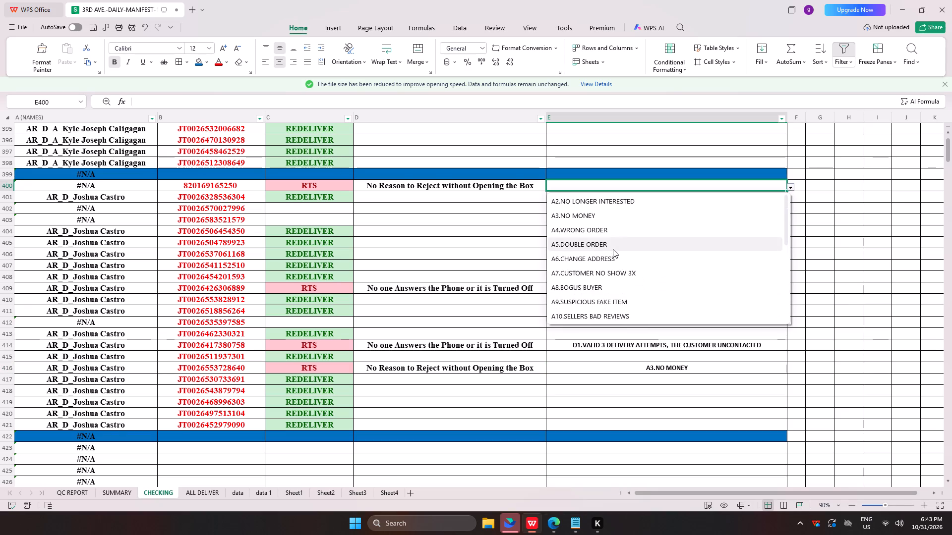
{"action": "scroll", "coordinate": [593, 261], "scroll_direction": "down", "scroll_amount": 6}
{"action": "left_click", "coordinate": [591, 290]}
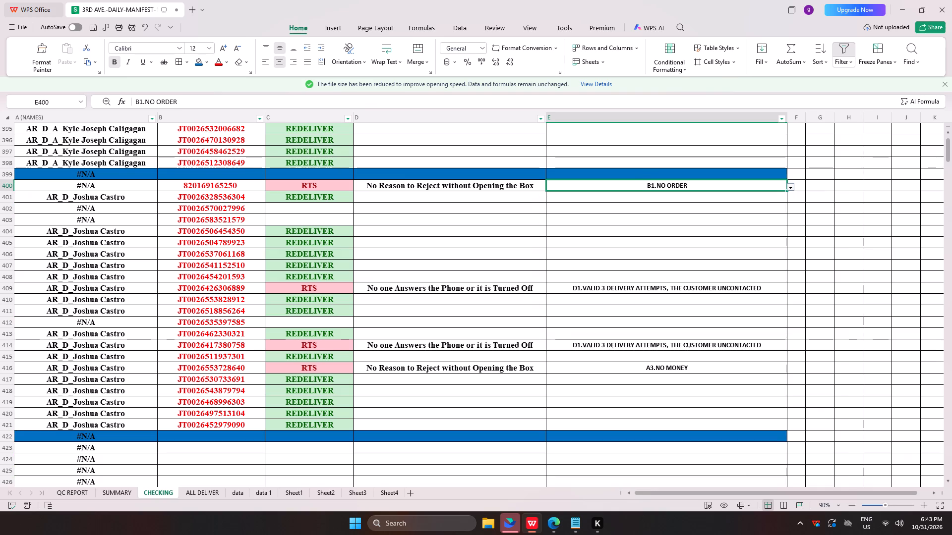
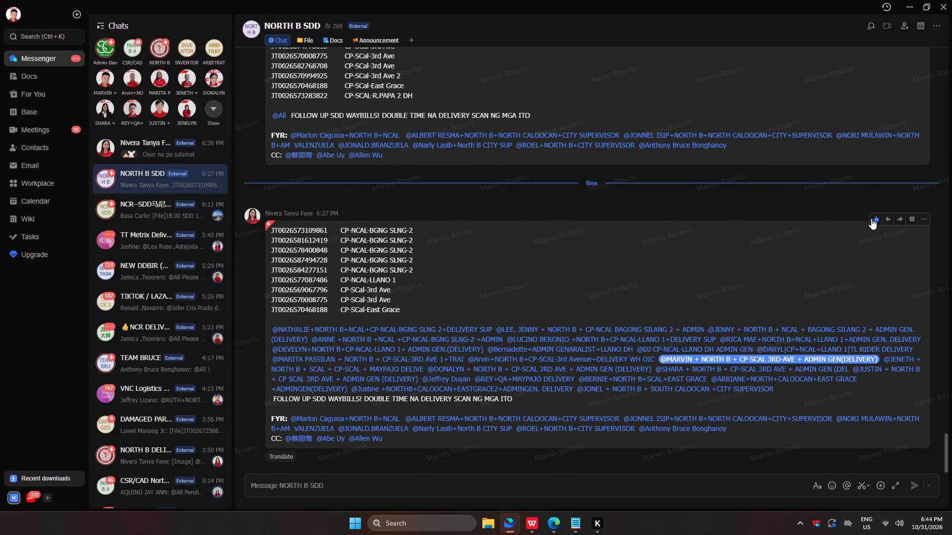
Add an emoji reaction to the newest SDD waybill follow-up message in the NORTH B SDD group chat.
{"action": "left_click", "coordinate": [793, 186]}
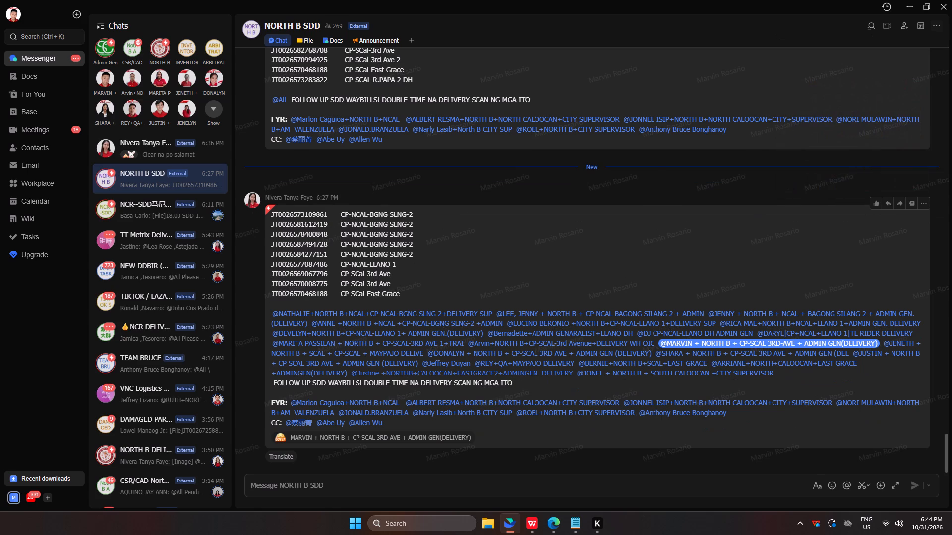
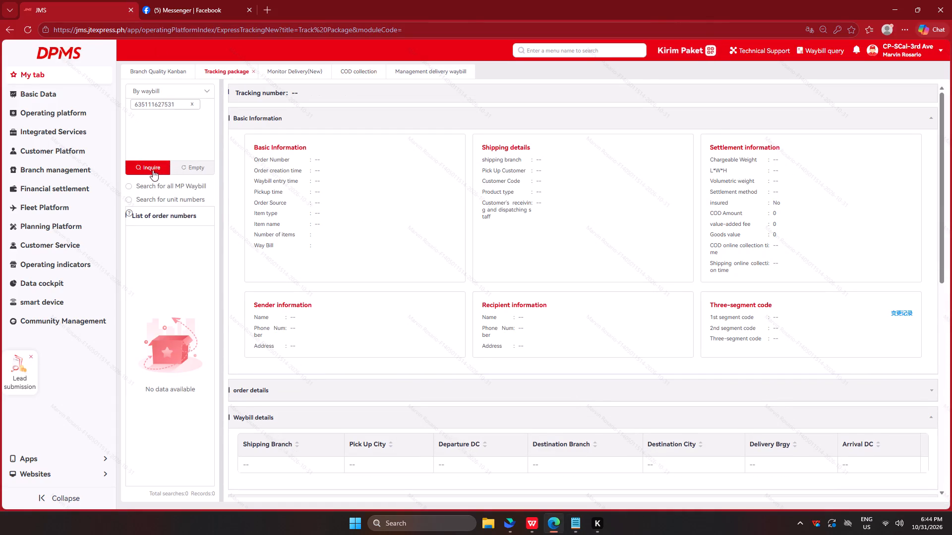
{"action": "left_click", "coordinate": [152, 168]}
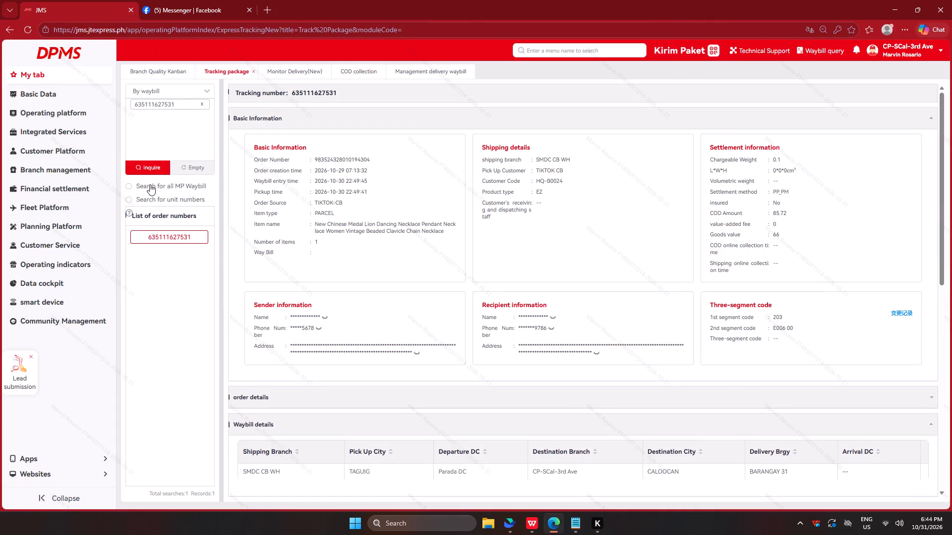
{"action": "key", "text": "alt+Tab"}
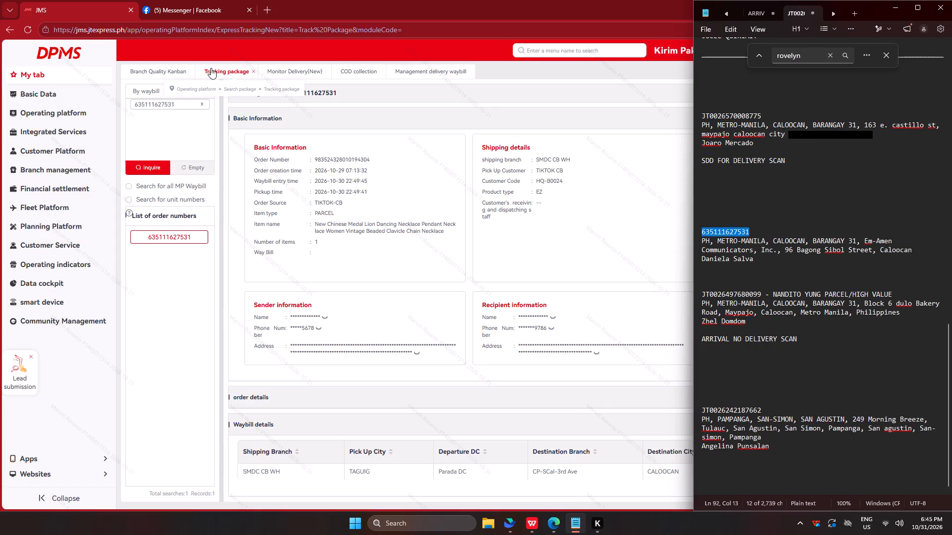
{"action": "key", "text": "alt+Tab"}
{"action": "key", "text": "alt+Tab"}
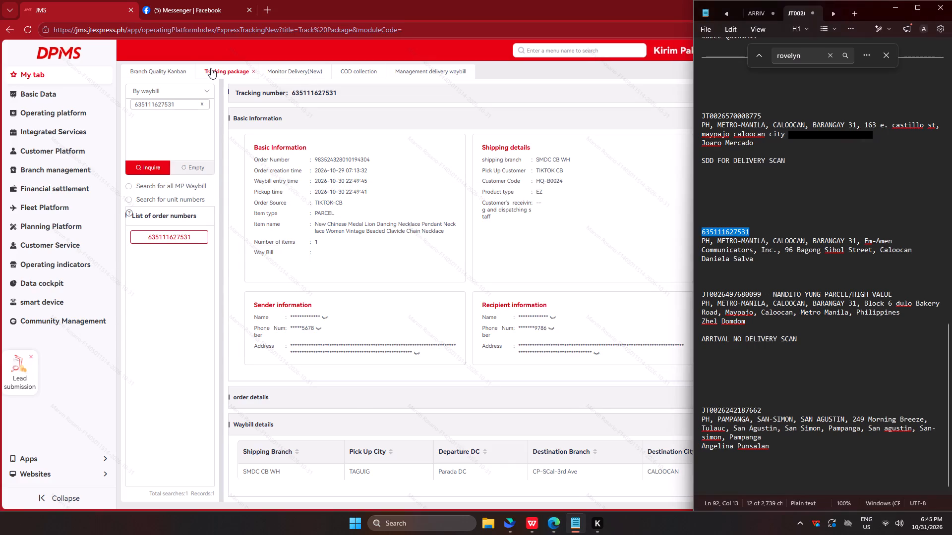
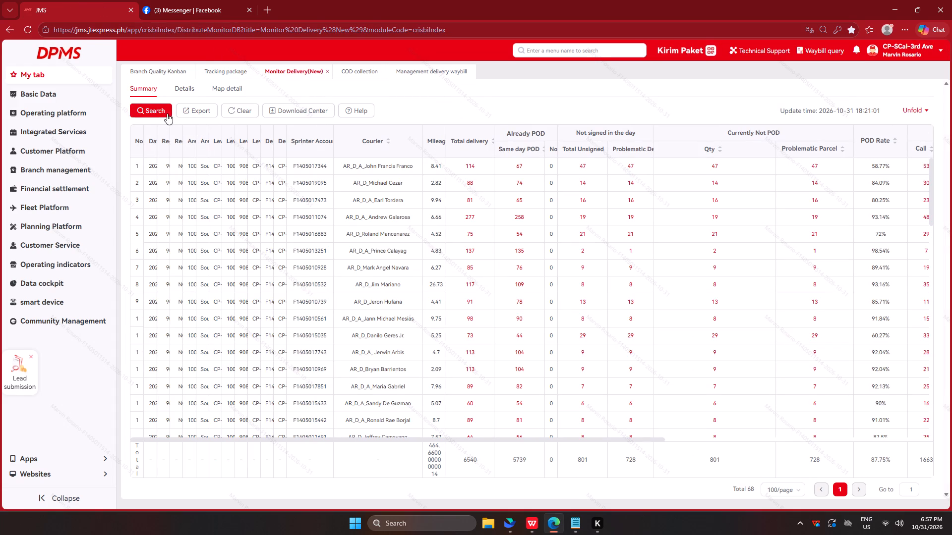
In JMS, rerun the Monitor Delivery(New) summary search to refresh the couriers' delivery and POD figures.
{"action": "left_click", "coordinate": [163, 112]}
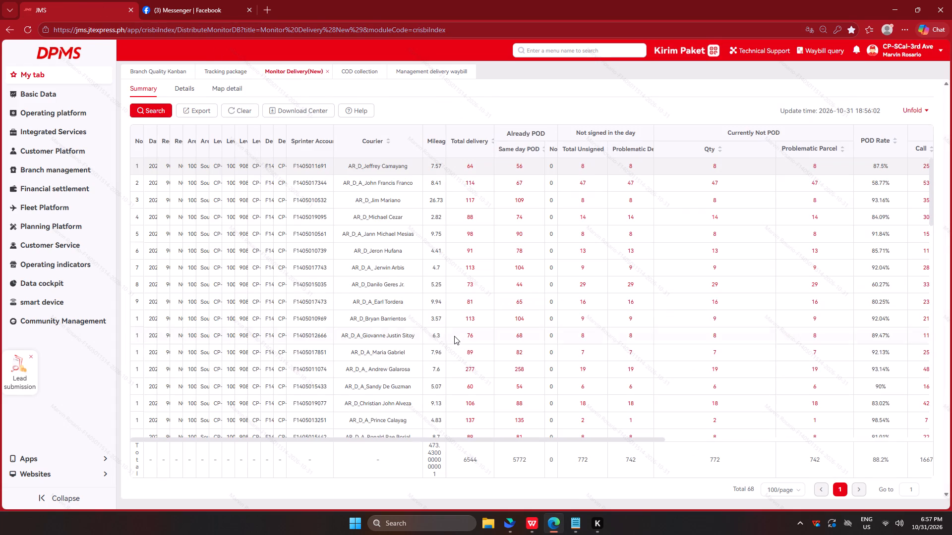
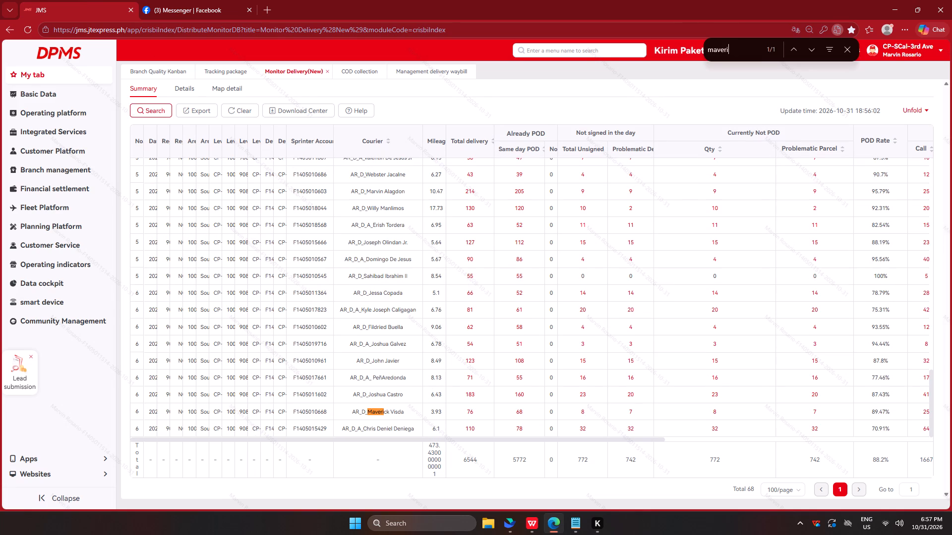
Find the courier matching "maverick" in the Monitor Delivery(New) summary and open the details of his Currently Not POD parcels.
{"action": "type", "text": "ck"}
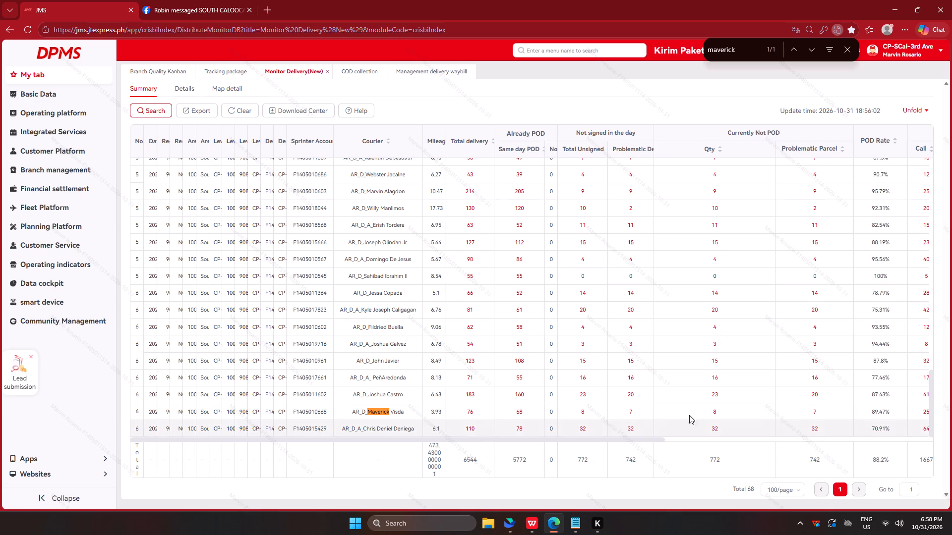
{"action": "left_click", "coordinate": [716, 413]}
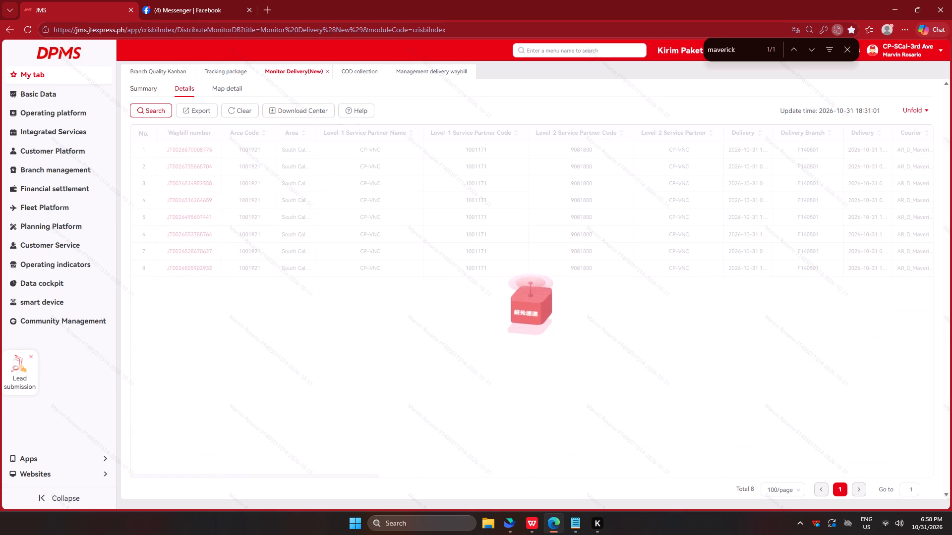
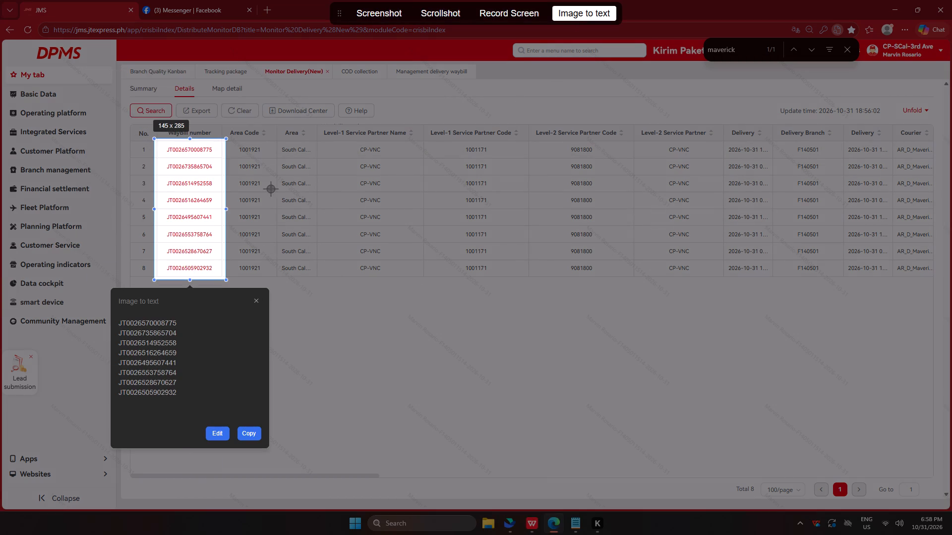
Copy the extracted waybill numbers of Maverick's Currently Not POD parcels and switch to the daily manifest workbook in WPS Office.
{"action": "left_click", "coordinate": [253, 427]}
{"action": "left_click", "coordinate": [537, 523]}
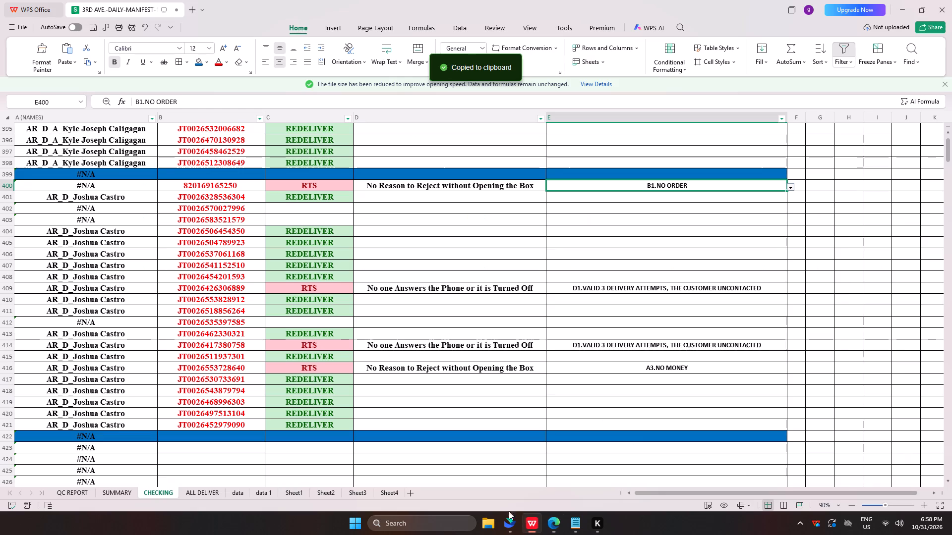
Paste the copied waybill numbers into column B from row 423 and fill row 431 blue across columns A to E as a separator.
{"action": "left_click", "coordinate": [228, 451]}
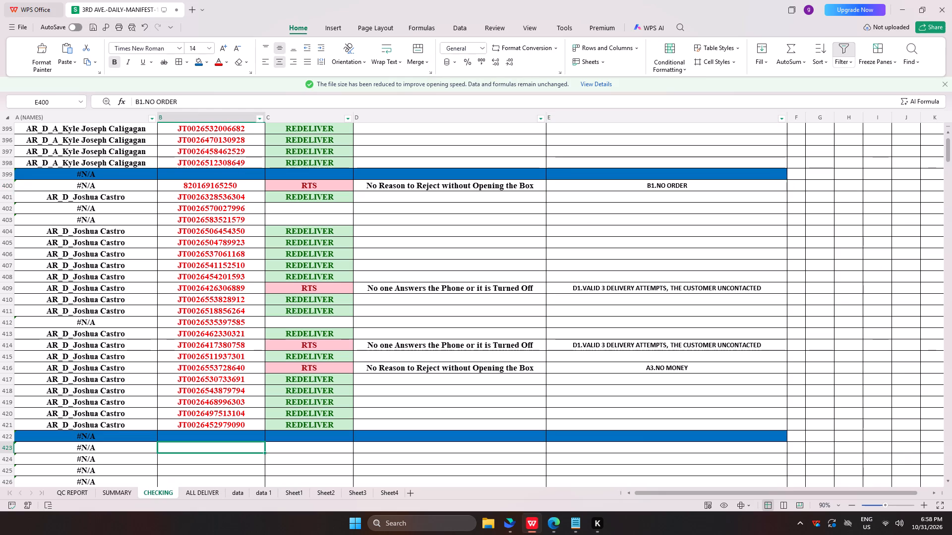
{"action": "key", "text": "ctrl+v"}
{"action": "scroll", "coordinate": [411, 349], "scroll_direction": "down", "scroll_amount": 7}
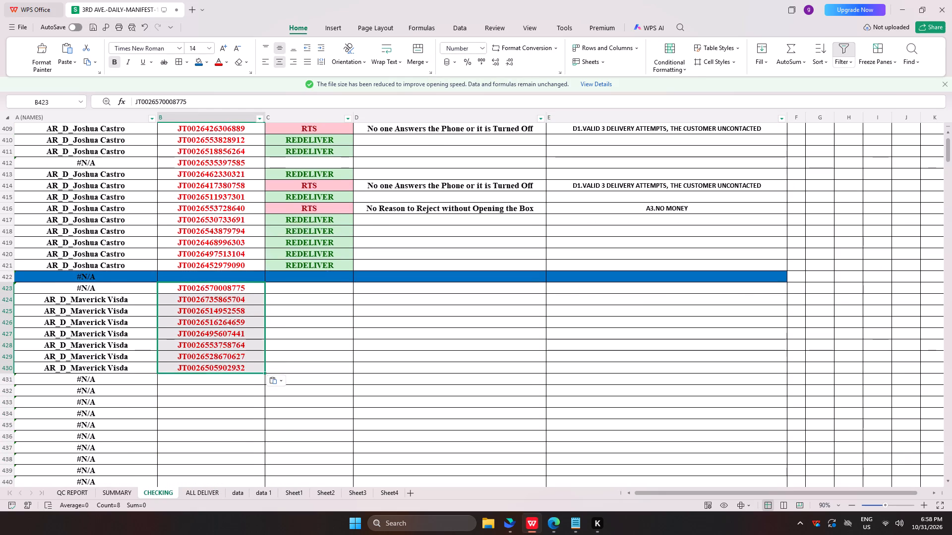
{"action": "left_click_drag", "start_coordinate": [86, 377], "coordinate": [651, 375]}
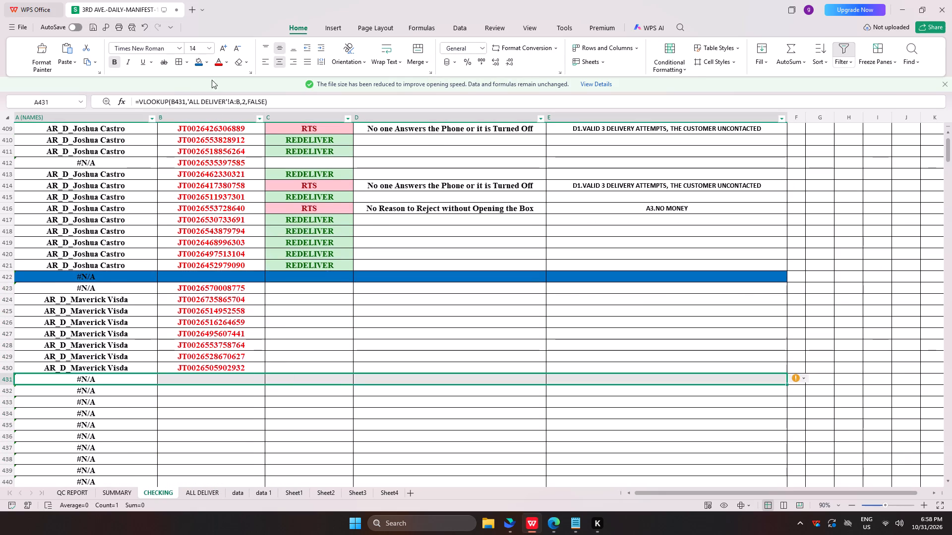
{"action": "left_click", "coordinate": [201, 66]}
Copy the REDELIVER status from C421 to all the newly pasted waybills in C423:C430.
{"action": "left_click", "coordinate": [317, 267]}
{"action": "key", "text": "ctrl+c"}
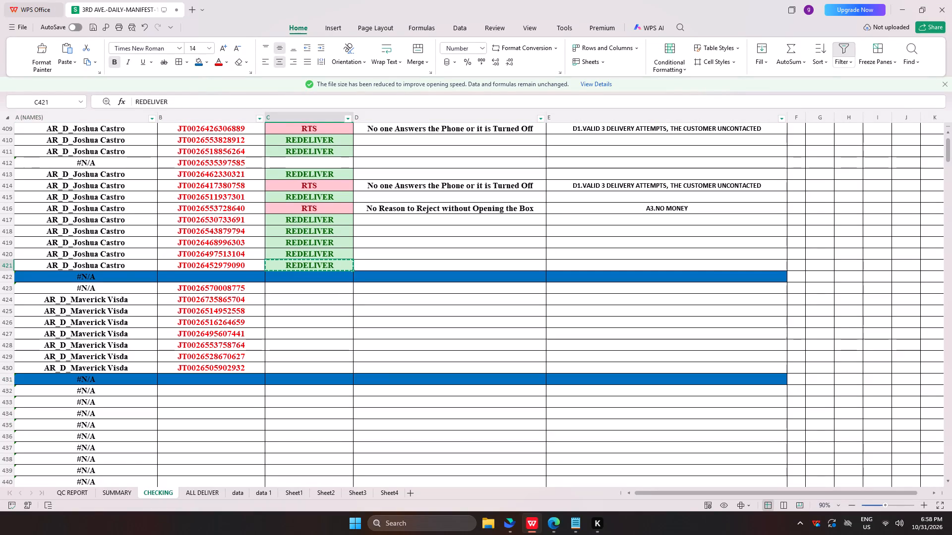
{"action": "left_click_drag", "start_coordinate": [303, 290], "coordinate": [287, 367]}
{"action": "key", "text": "ctrl+v"}
Query the JMS tracking details of the waybills in B423:B430 and bring up the first one's tracking record.
{"action": "left_click", "coordinate": [241, 288]}
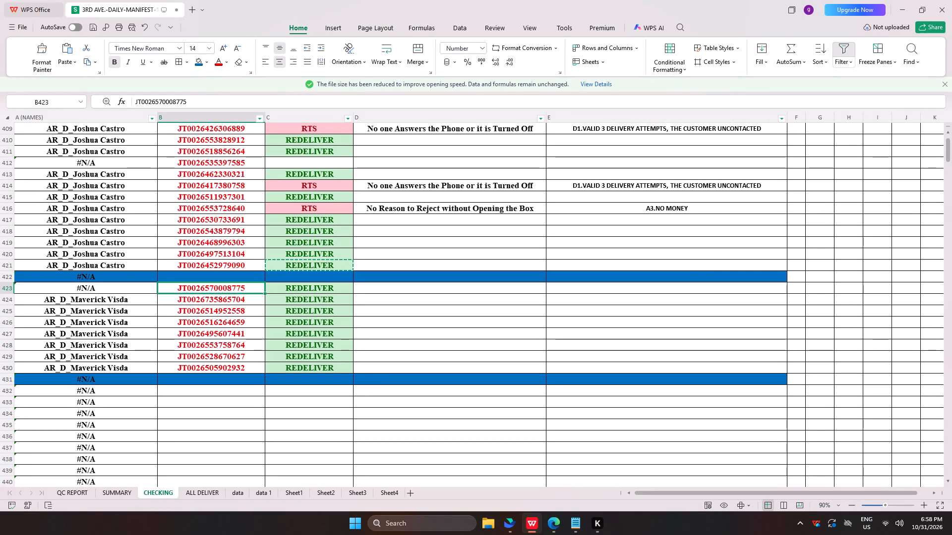
{"action": "key", "text": "ctrl+shift+Down"}
{"action": "key", "text": "ctrl+c"}
{"action": "key", "text": "alt+Tab"}
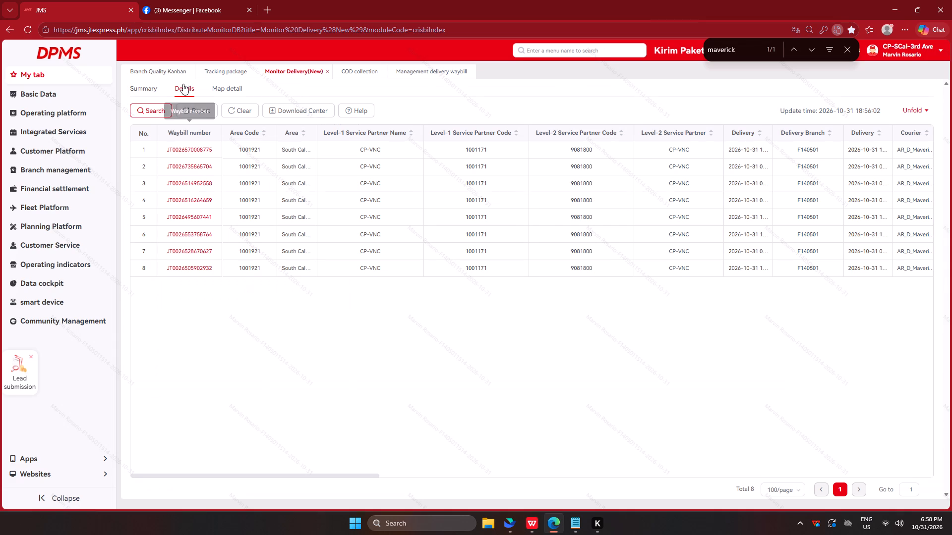
{"action": "left_click", "coordinate": [231, 67]}
{"action": "left_click", "coordinate": [199, 172]}
{"action": "left_click", "coordinate": [185, 146]}
{"action": "key", "text": "ctrl+v"}
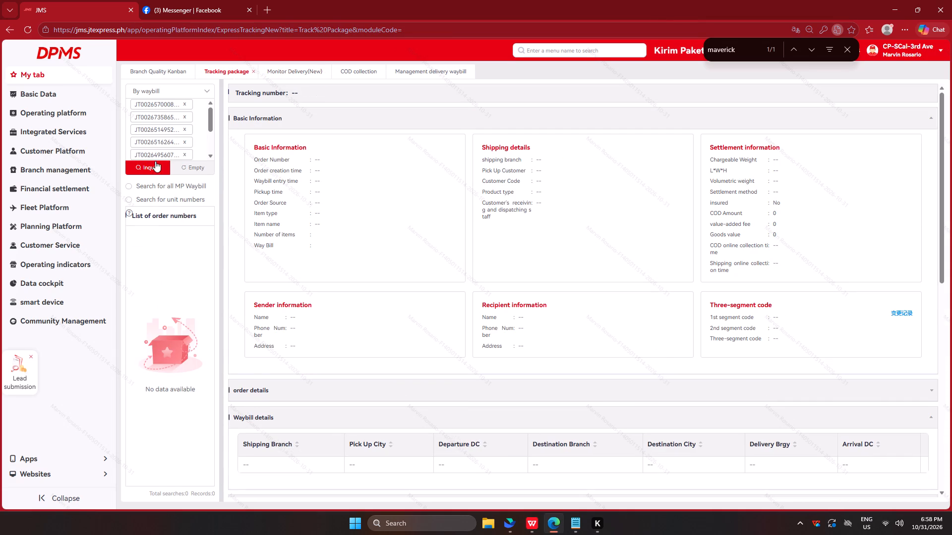
{"action": "left_click", "coordinate": [153, 164]}
{"action": "scroll", "coordinate": [285, 186], "scroll_direction": "down", "scroll_amount": 16}
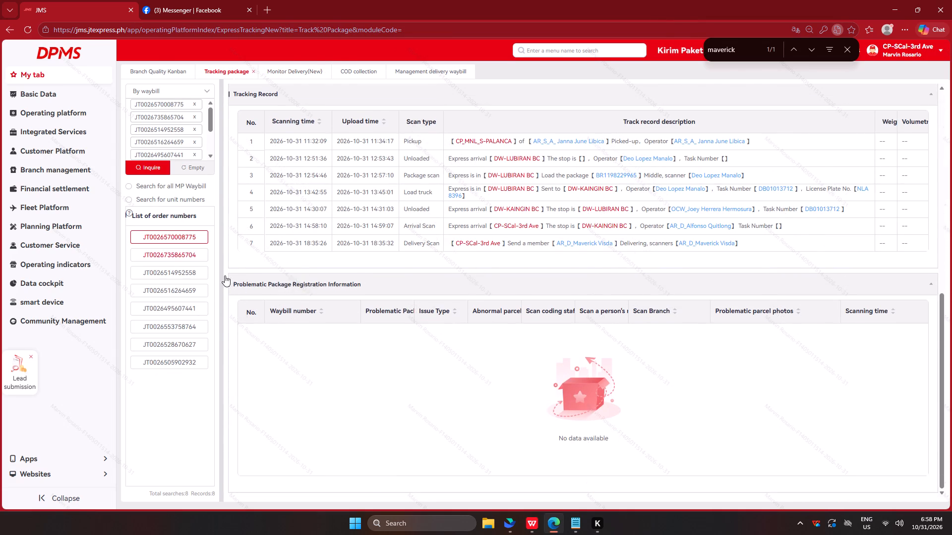
{"action": "key", "text": "alt+Tab"}
{"action": "left_click", "coordinate": [322, 291]}
{"action": "key", "text": "Delete"}
{"action": "key", "text": "alt+Tab"}
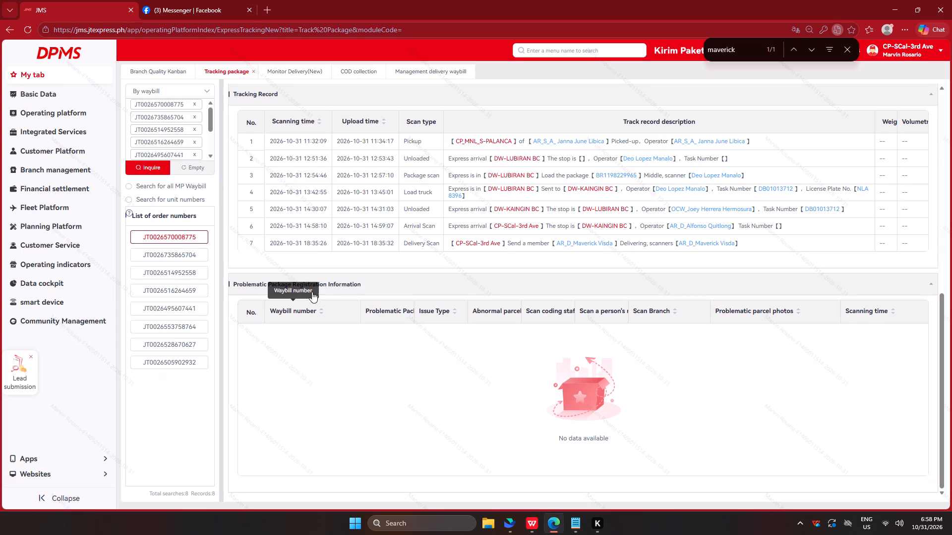
{"action": "left_click", "coordinate": [168, 255]}
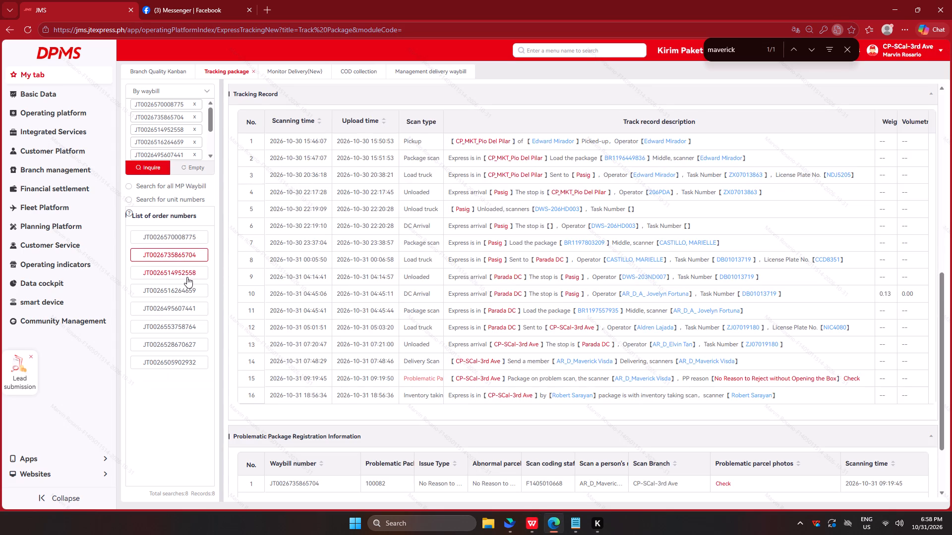
{"action": "key", "text": "alt+Tab"}
{"action": "left_click_drag", "start_coordinate": [334, 207], "coordinate": [418, 205]}
{"action": "key", "text": "ctrl+c"}
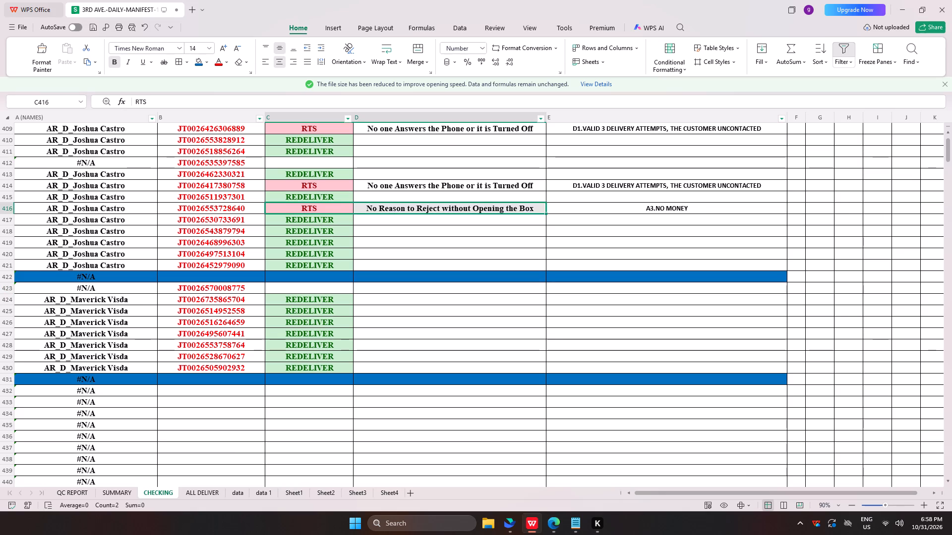
{"action": "left_click", "coordinate": [317, 300]}
{"action": "key", "text": "ctrl+v"}
{"action": "key", "text": "alt+Tab"}
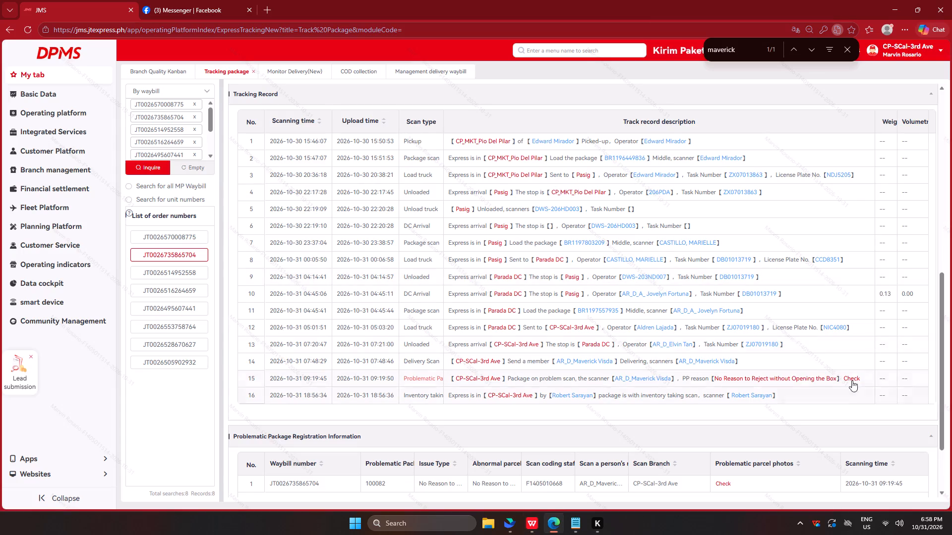
{"action": "left_click", "coordinate": [852, 377]}
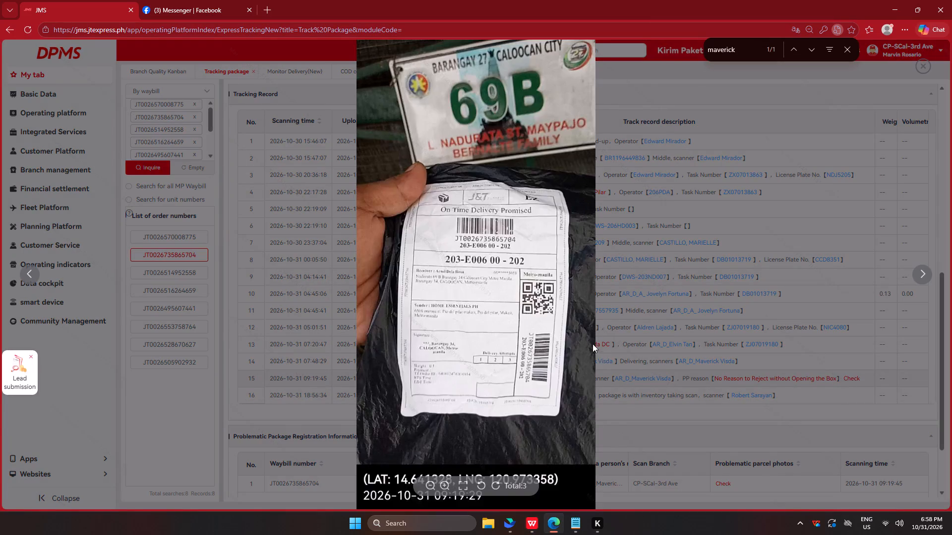
{"action": "key", "text": "Right"}
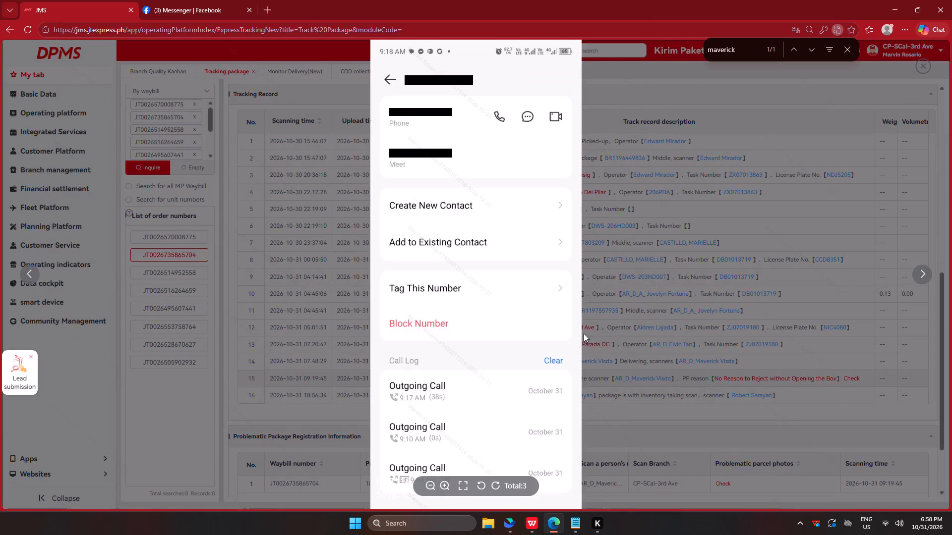
{"action": "key", "text": "Right"}
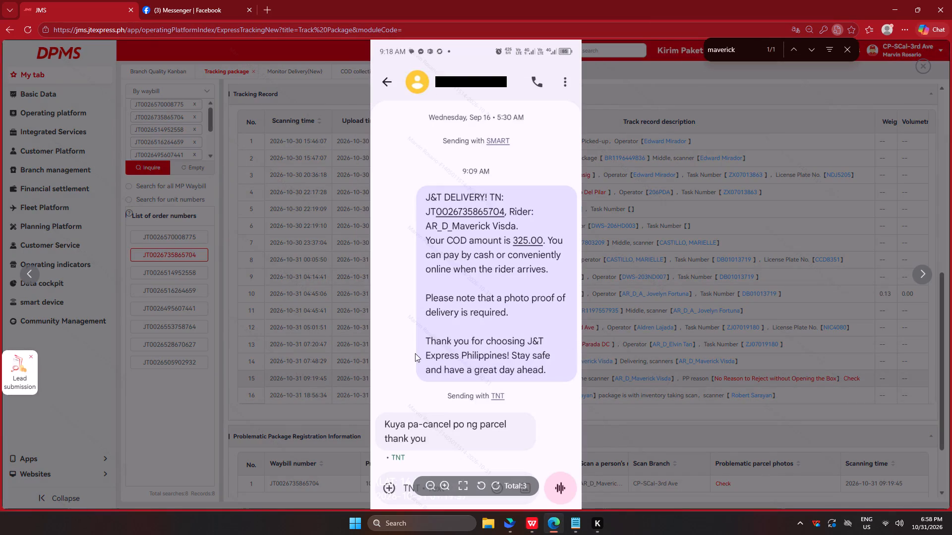
{"action": "key", "text": "Escape"}
{"action": "key", "text": "alt+Tab"}
{"action": "key", "text": "alt+Tab"}
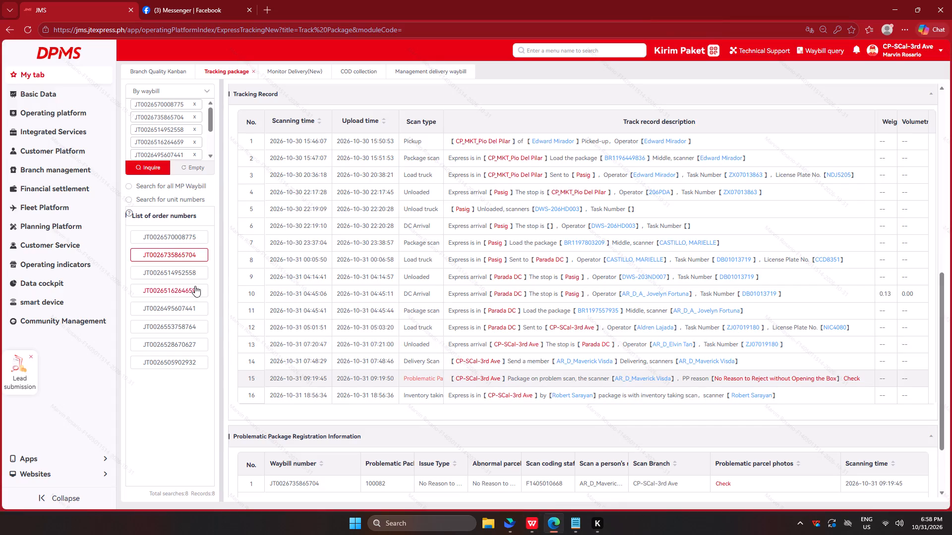
{"action": "left_click", "coordinate": [176, 272]}
{"action": "left_click", "coordinate": [179, 292]}
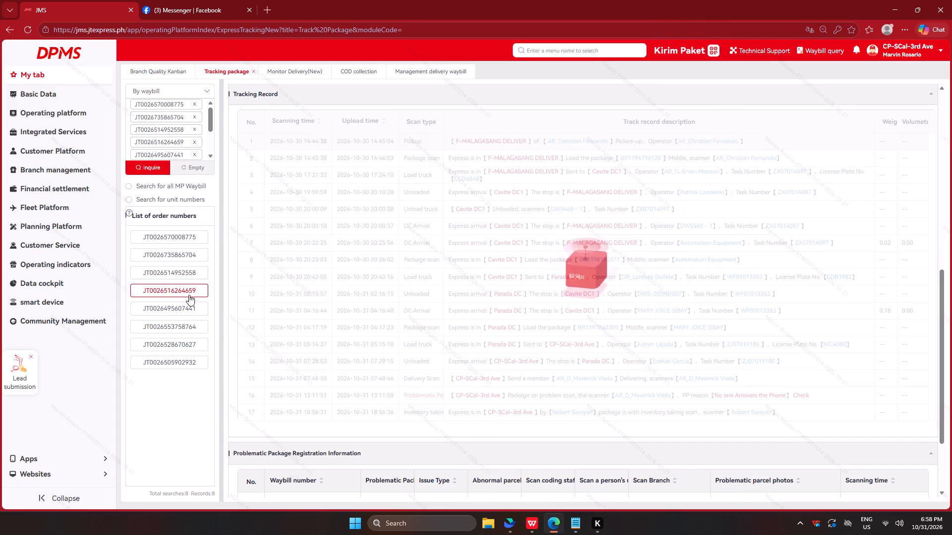
{"action": "left_click", "coordinate": [187, 304]}
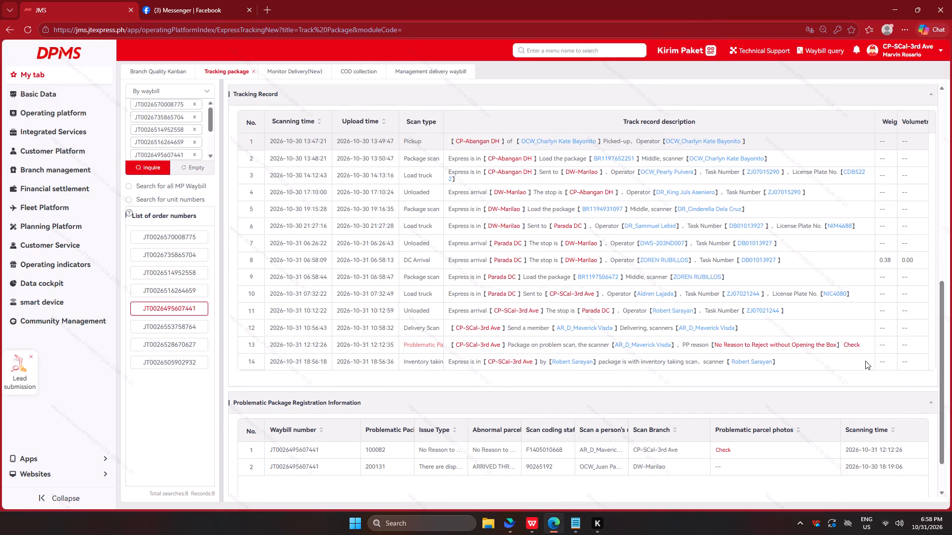
{"action": "left_click", "coordinate": [849, 345]}
{"action": "left_click", "coordinate": [922, 269]}
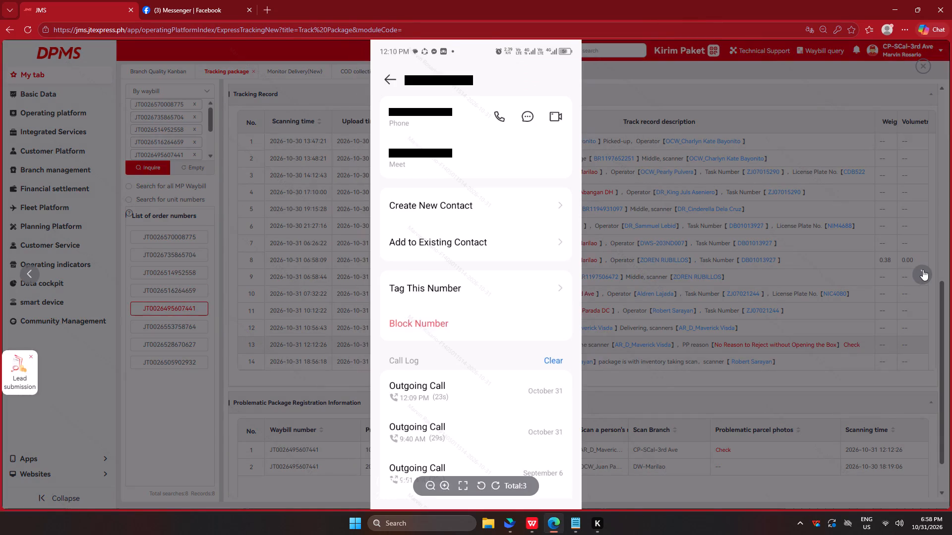
{"action": "left_click", "coordinate": [923, 269]}
{"action": "left_click", "coordinate": [923, 269]}
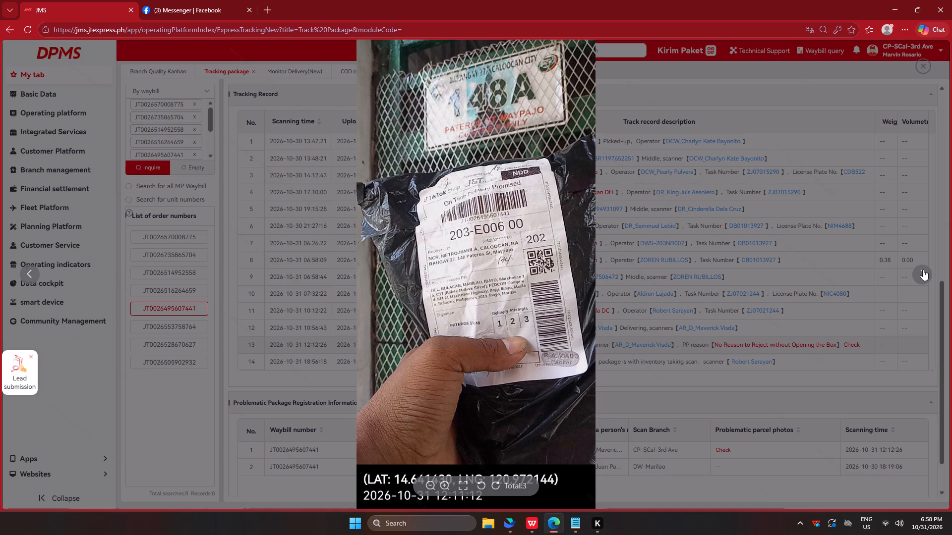
{"action": "key", "text": "Escape"}
{"action": "left_click", "coordinate": [176, 326]}
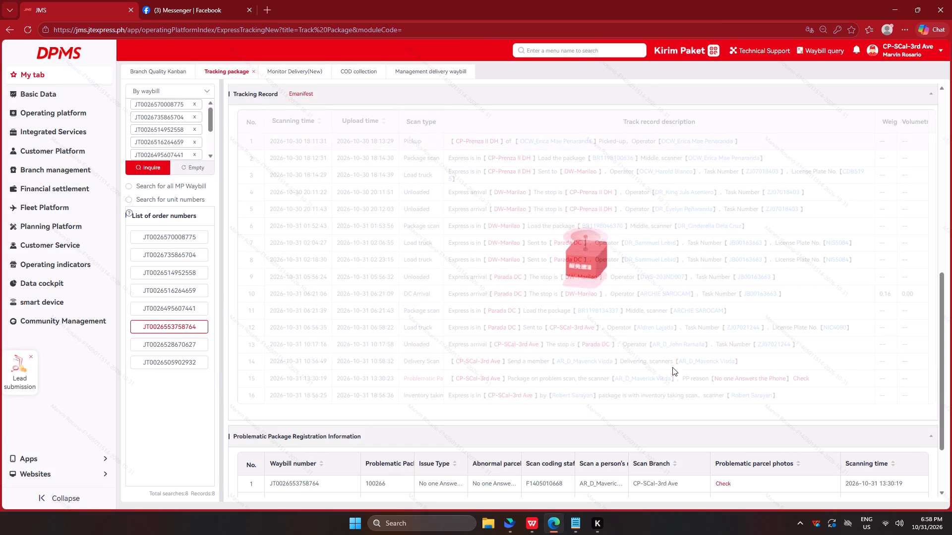
{"action": "left_click", "coordinate": [182, 346]}
{"action": "left_click", "coordinate": [174, 369]}
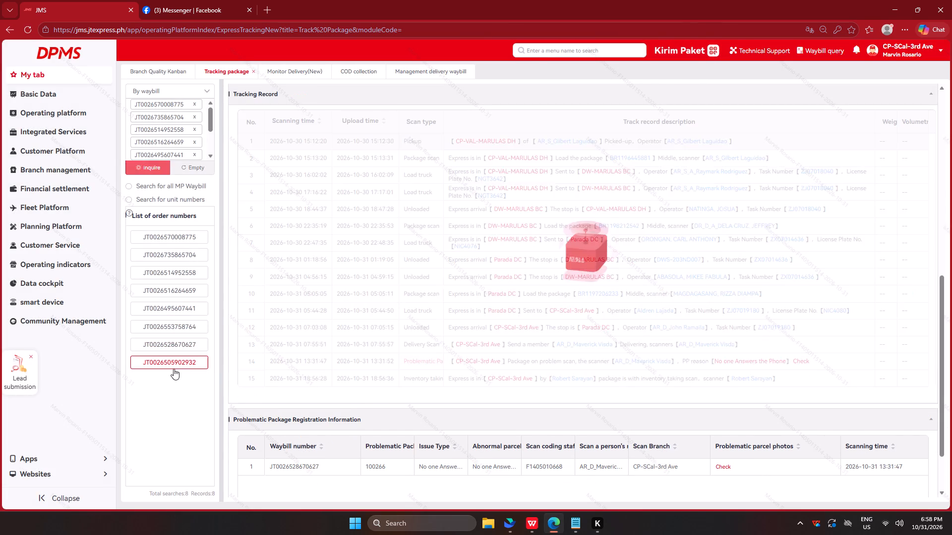
{"action": "key", "text": "alt+Tab"}
{"action": "key", "text": "alt+Tab"}
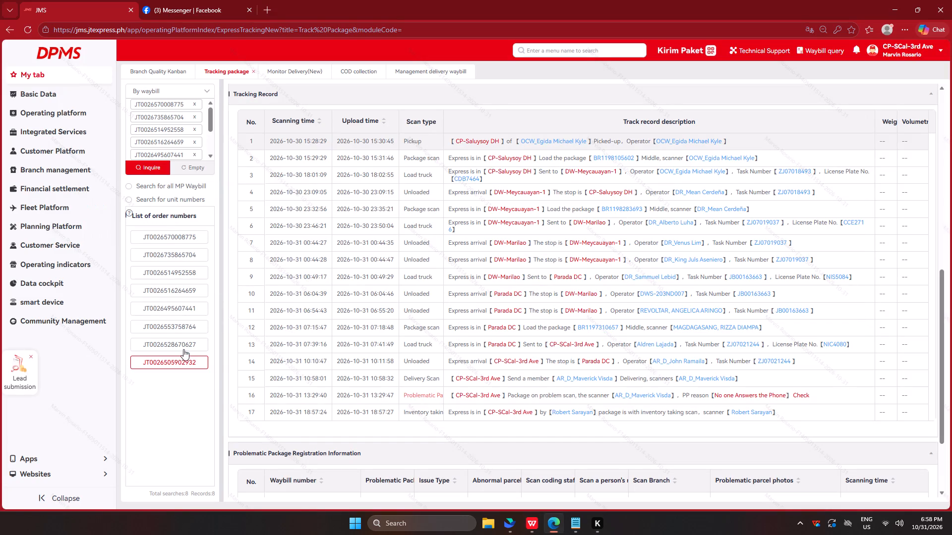
{"action": "left_click", "coordinate": [168, 325]}
{"action": "left_click", "coordinate": [180, 306]}
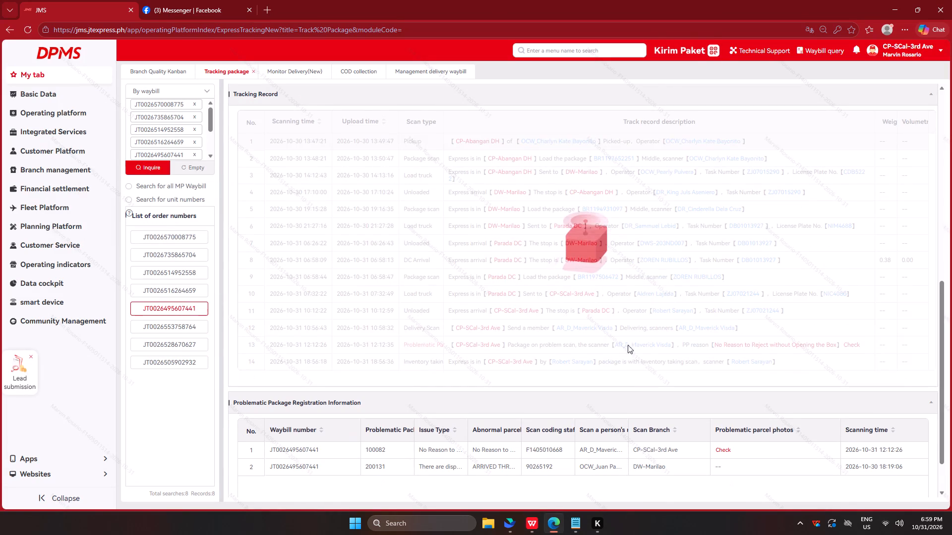
{"action": "key", "text": "alt+Tab"}
{"action": "key", "text": "ctrl+c"}
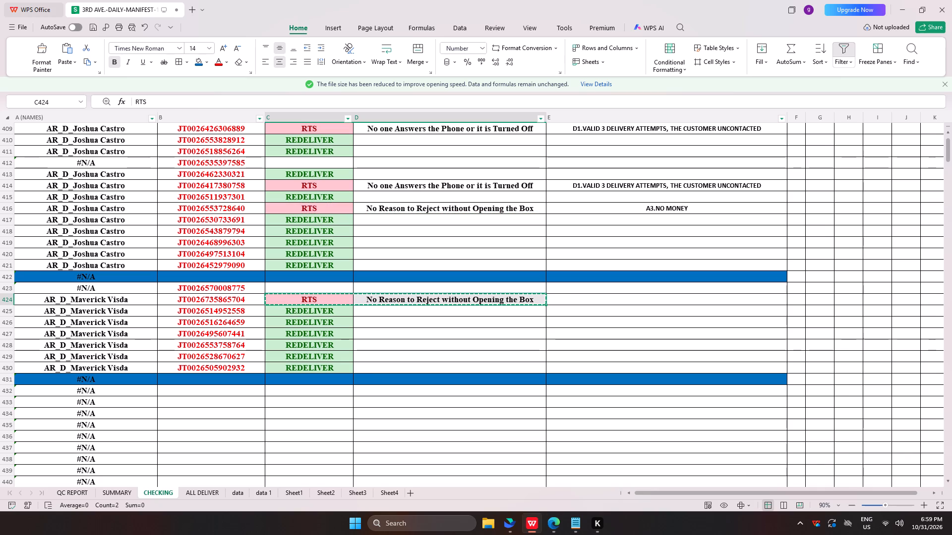
{"action": "left_click", "coordinate": [295, 338]}
{"action": "key", "text": "ctrl+v"}
Search the JMS COD collection for the rider of the newly checked waybills, keeping the 2026-10-31 upload dates.
{"action": "key", "text": "alt+Tab"}
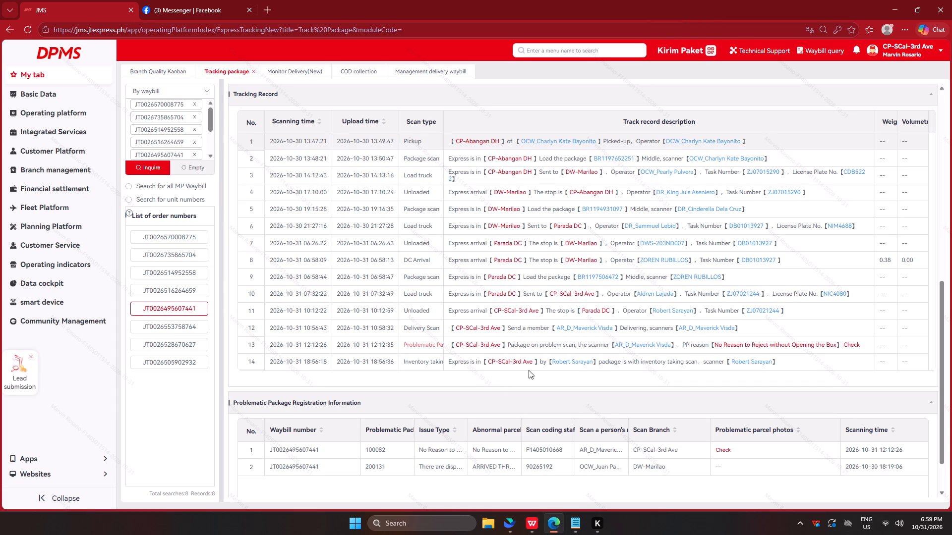
{"action": "left_click", "coordinate": [352, 76]}
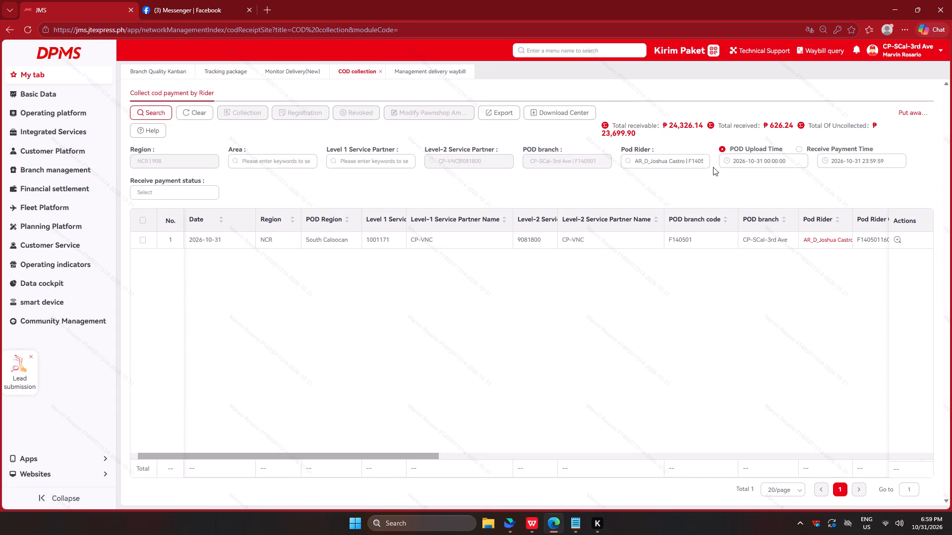
{"action": "left_click", "coordinate": [703, 163]}
{"action": "left_click", "coordinate": [679, 162]}
{"action": "type", "text": "visda"}
{"action": "left_click", "coordinate": [666, 186]}
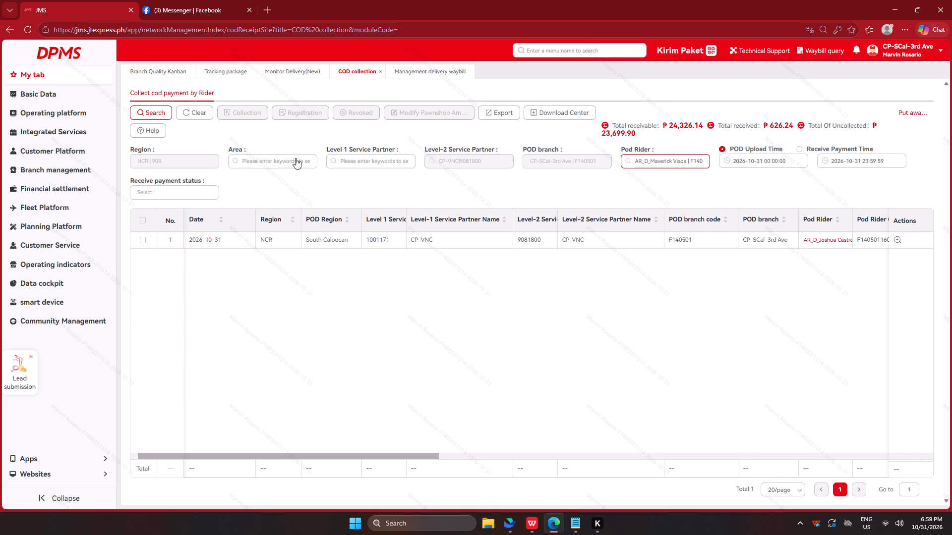
{"action": "left_click", "coordinate": [149, 114]}
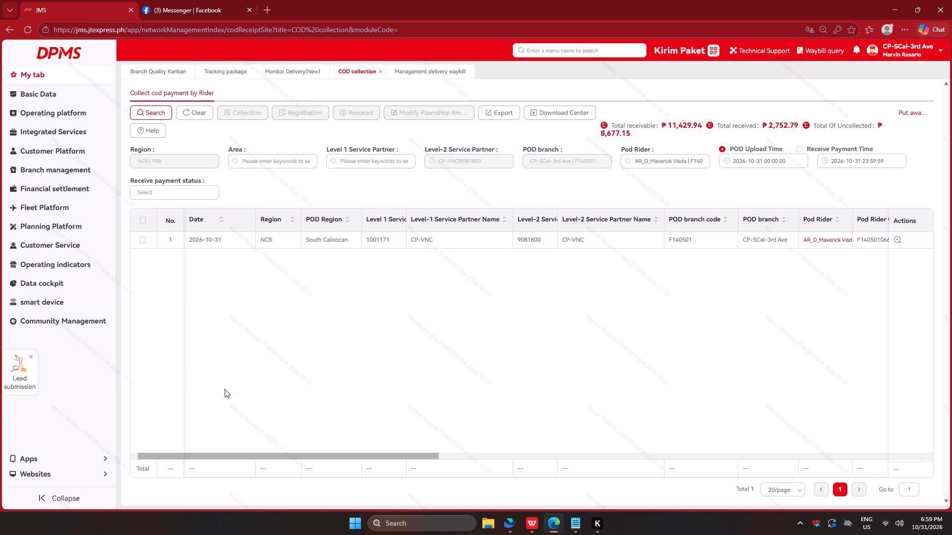
Switch back to the daily manifest workbook.
{"action": "left_click", "coordinate": [533, 533]}
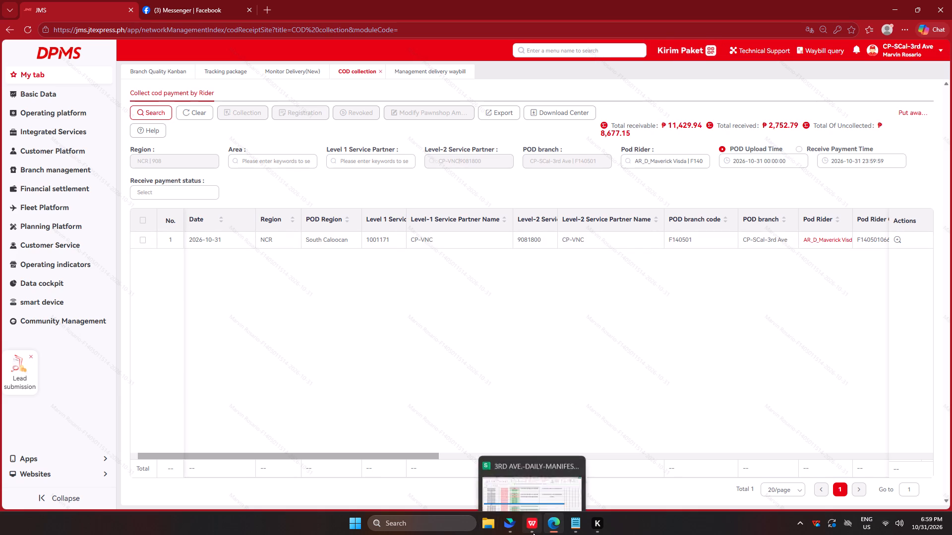
Copy the A3.NO MONEY return reason from E416 to the RTS waybills in E424 and E427.
{"action": "left_click", "coordinate": [647, 213]}
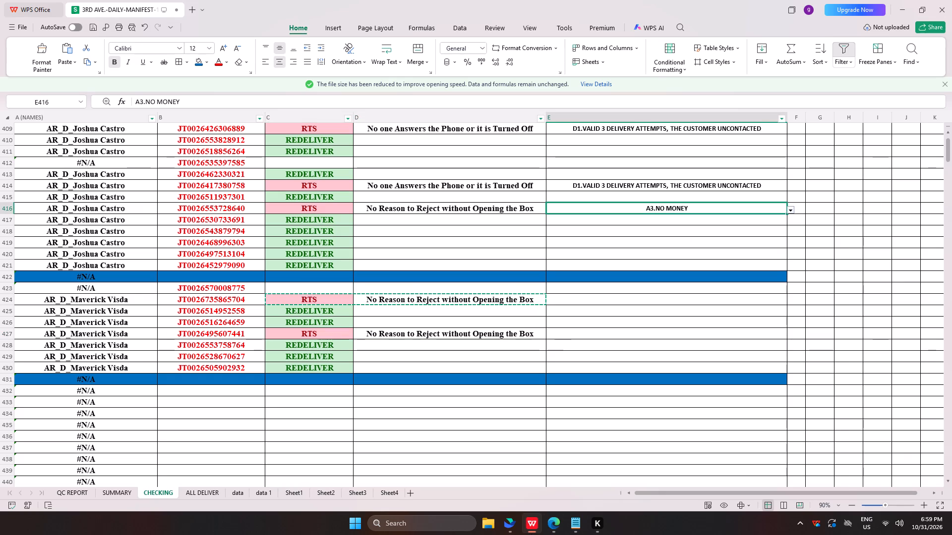
{"action": "key", "text": "ctrl+c"}
{"action": "left_click", "coordinate": [586, 301], "text": "ctrl"}
{"action": "left_click", "coordinate": [575, 336], "text": "ctrl"}
{"action": "key", "text": "ctrl+v"}
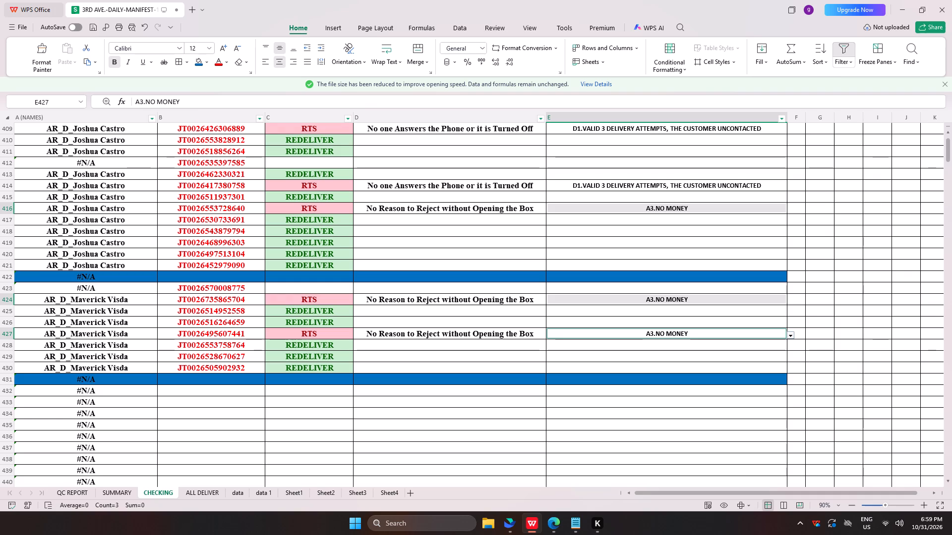
Switch back to the browser with the JMS COD collection page.
{"action": "key", "text": "alt+Tab"}
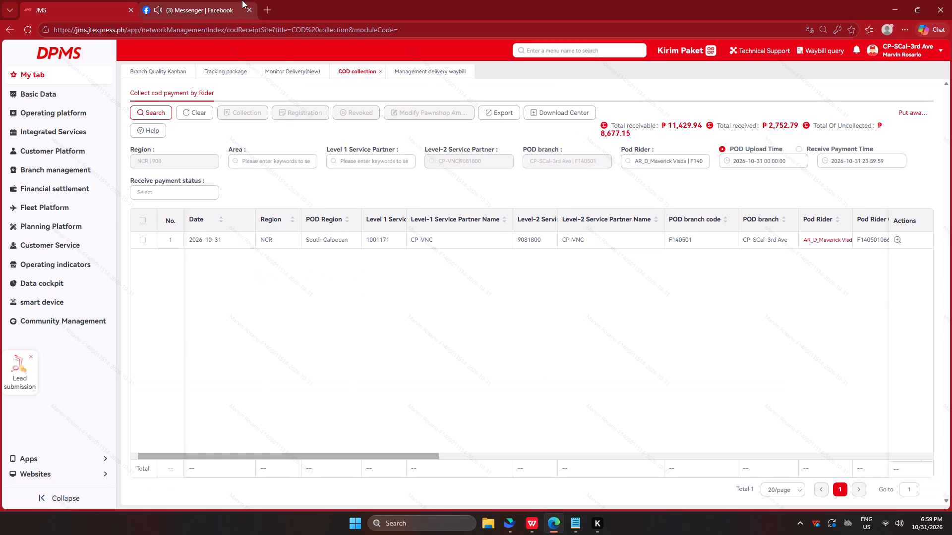
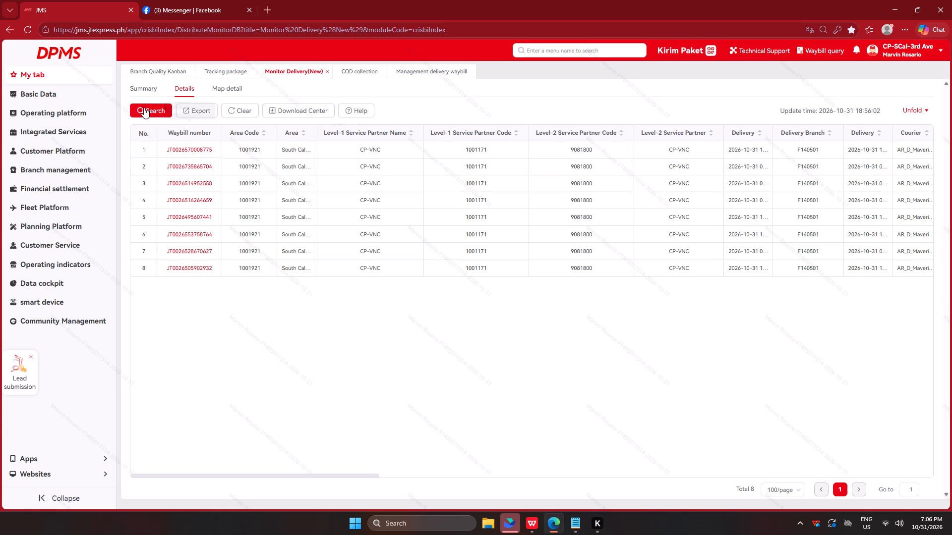
Return to the summary view of Monitor Delivery(New) and rerun the search to refresh the couriers' delivery figures.
{"action": "left_click", "coordinate": [142, 90]}
{"action": "left_click", "coordinate": [145, 107]}
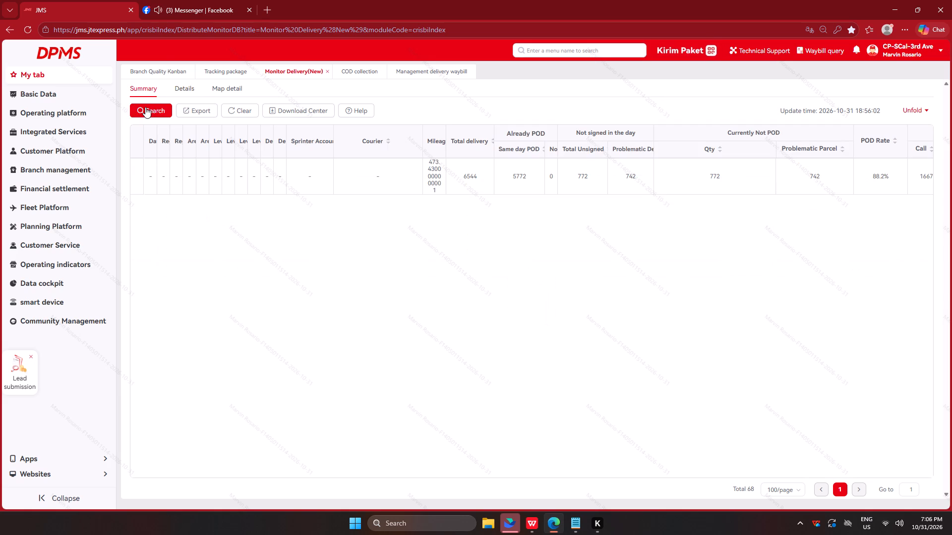
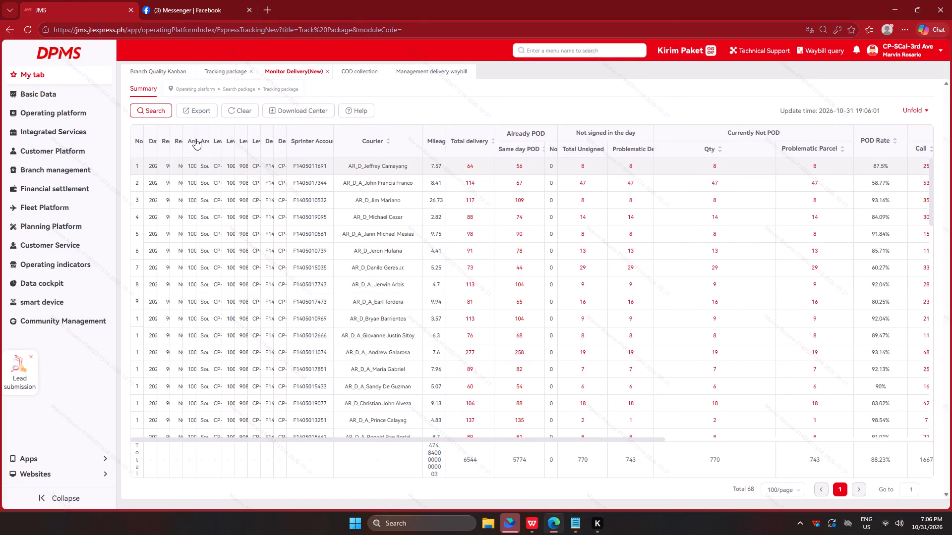
{"action": "left_click", "coordinate": [187, 164]}
{"action": "left_click", "coordinate": [165, 148]}
{"action": "key", "text": "ctrl+v"}
{"action": "left_click", "coordinate": [152, 168]}
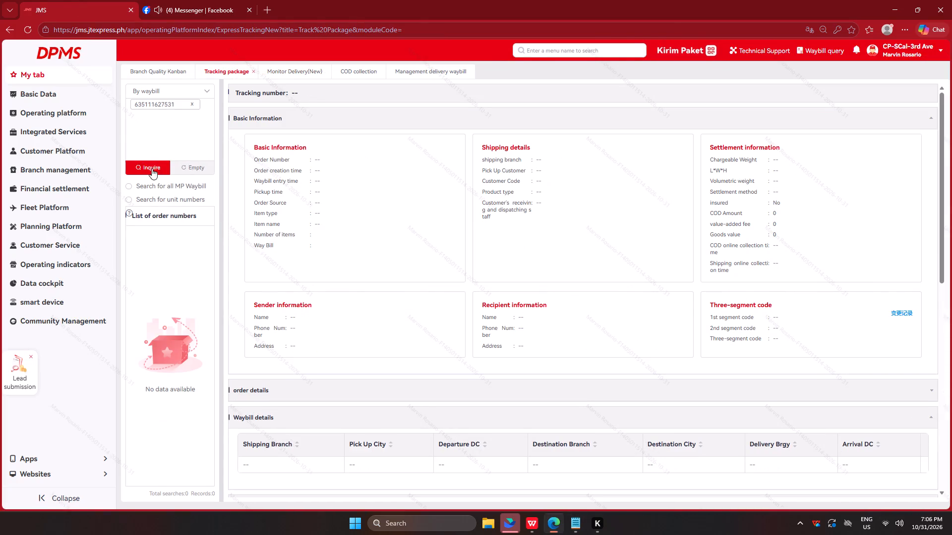
{"action": "scroll", "coordinate": [486, 198], "scroll_direction": "down", "scroll_amount": 13}
{"action": "key", "text": "alt+Tab"}
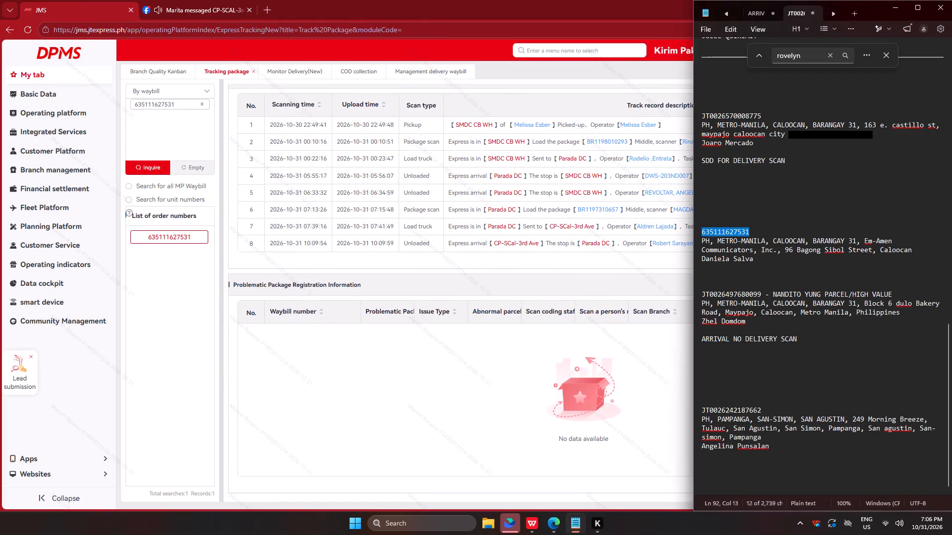
{"action": "double_click", "coordinate": [727, 296]}
{"action": "key", "text": "ctrl+c"}
{"action": "key", "text": "ctrl+c"}
{"action": "key", "text": "ctrl+c"}
{"action": "key", "text": "ctrl+c"}
{"action": "key", "text": "ctrl+c"}
{"action": "key", "text": "ctrl+c"}
{"action": "left_click", "coordinate": [195, 169], "text": "ctrl"}
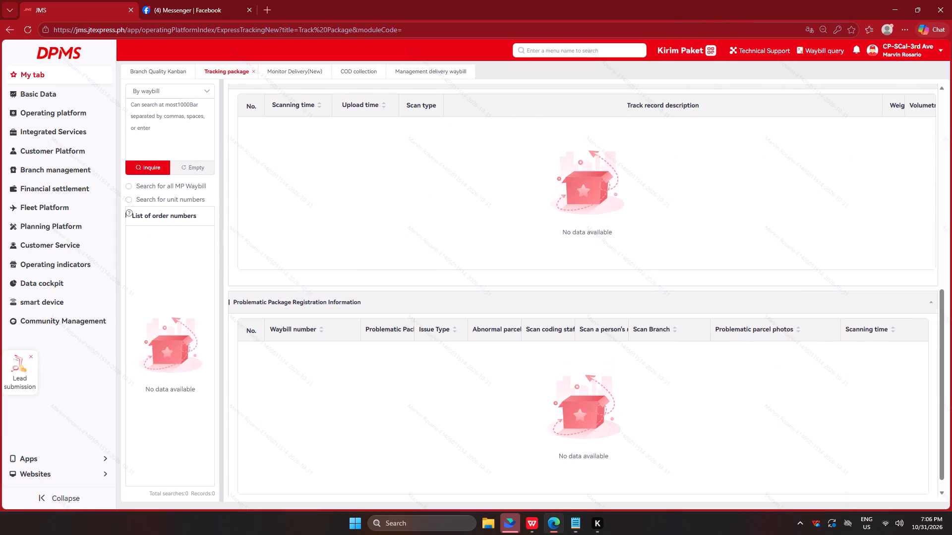
{"action": "left_click", "coordinate": [181, 152]}
{"action": "key", "text": "ctrl+v"}
{"action": "left_click", "coordinate": [148, 166]}
{"action": "key", "text": "alt+Tab"}
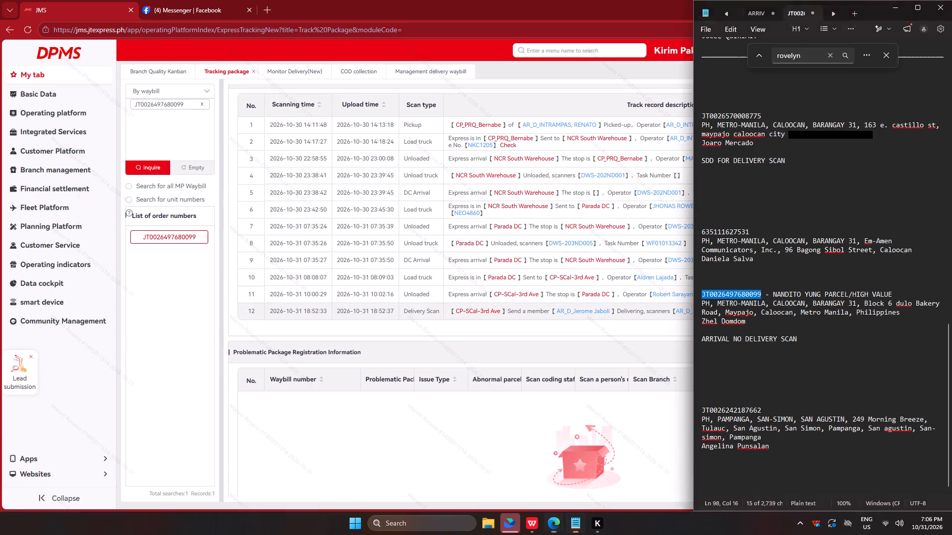
{"action": "left_click_drag", "start_coordinate": [814, 346], "coordinate": [731, 312]}
{"action": "left_click_drag", "start_coordinate": [768, 323], "coordinate": [682, 265]}
{"action": "key", "text": "ctrl+x"}
{"action": "left_click", "coordinate": [708, 274]}
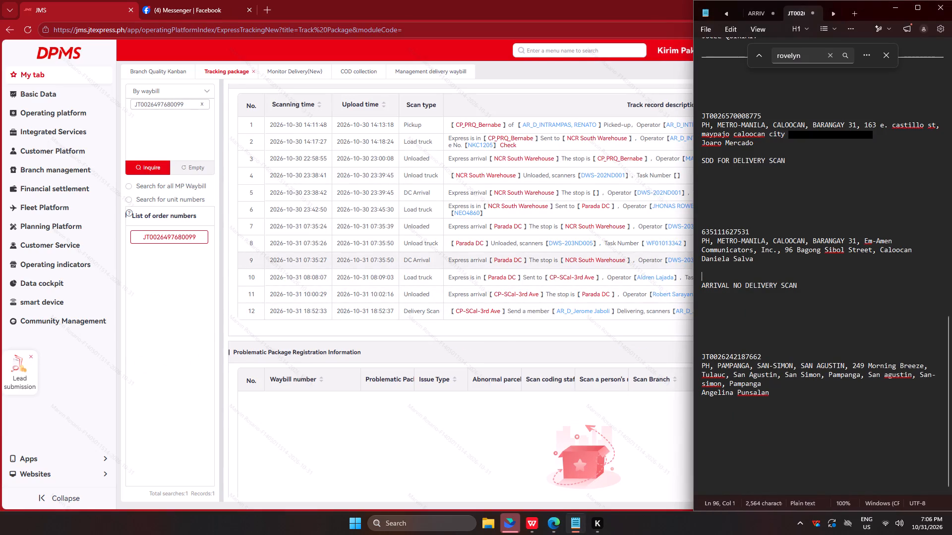
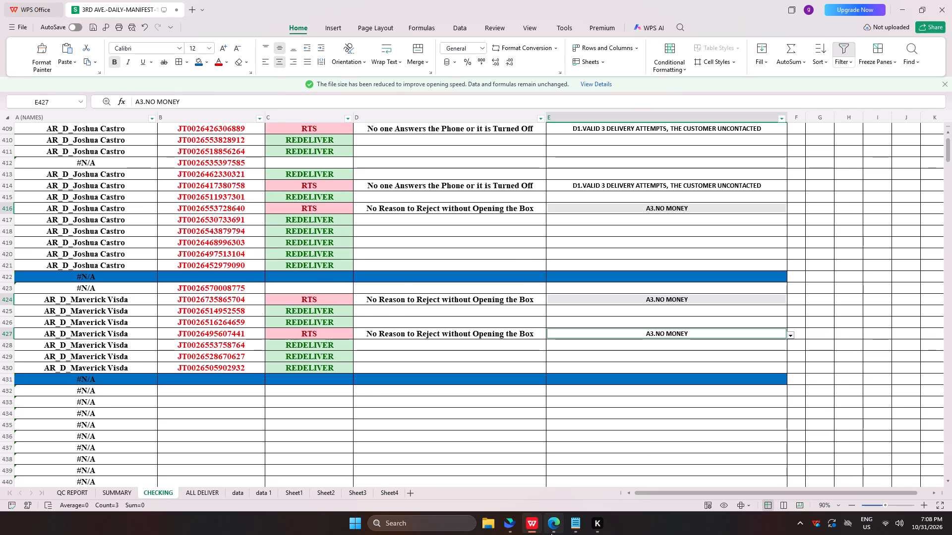
{"action": "left_click", "coordinate": [551, 533]}
{"action": "left_click", "coordinate": [577, 518]}
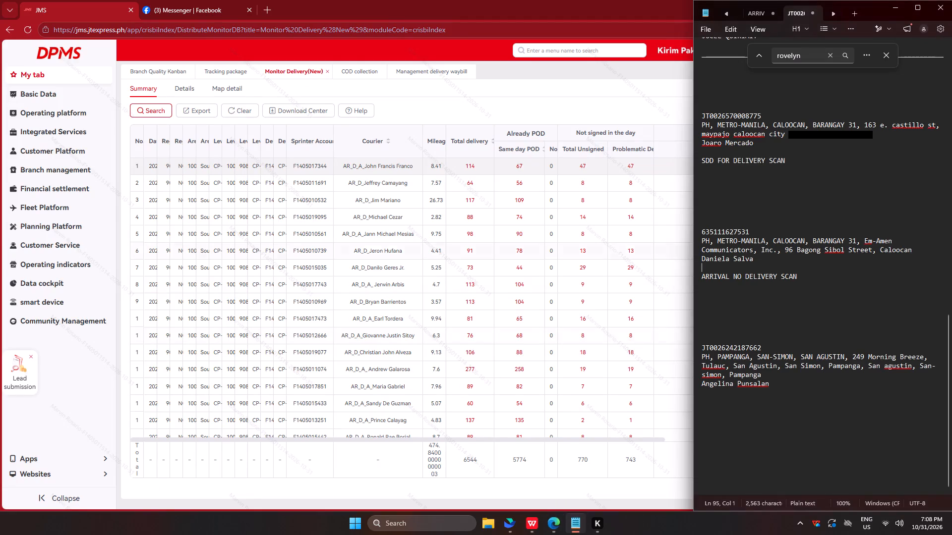
{"action": "double_click", "coordinate": [723, 111]}
{"action": "key", "text": "ctrl+c"}
{"action": "key", "text": "ctrl+c"}
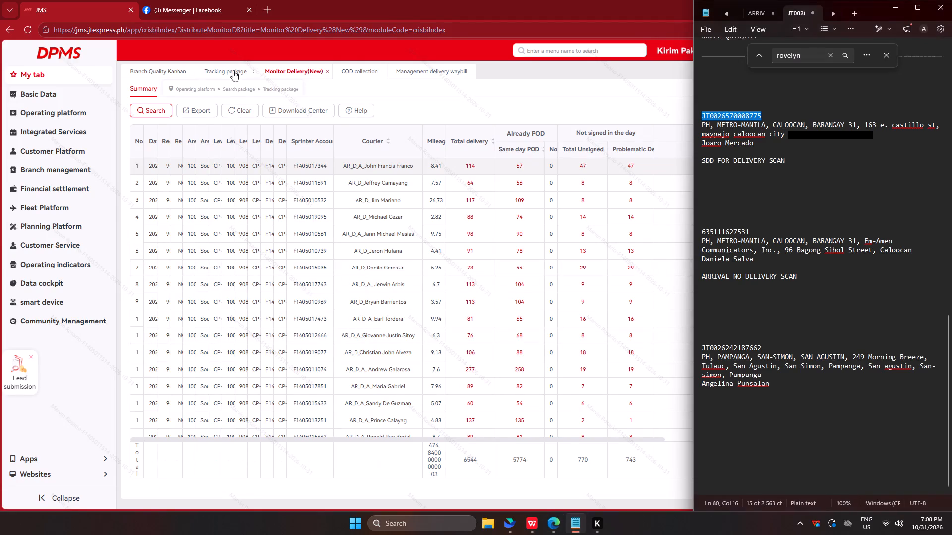
{"action": "key", "text": "ctrl+c"}
{"action": "key", "text": "ctrl+c"}
{"action": "left_click", "coordinate": [228, 72], "text": "ctrl"}
{"action": "left_click", "coordinate": [204, 166]}
{"action": "left_click", "coordinate": [193, 146]}
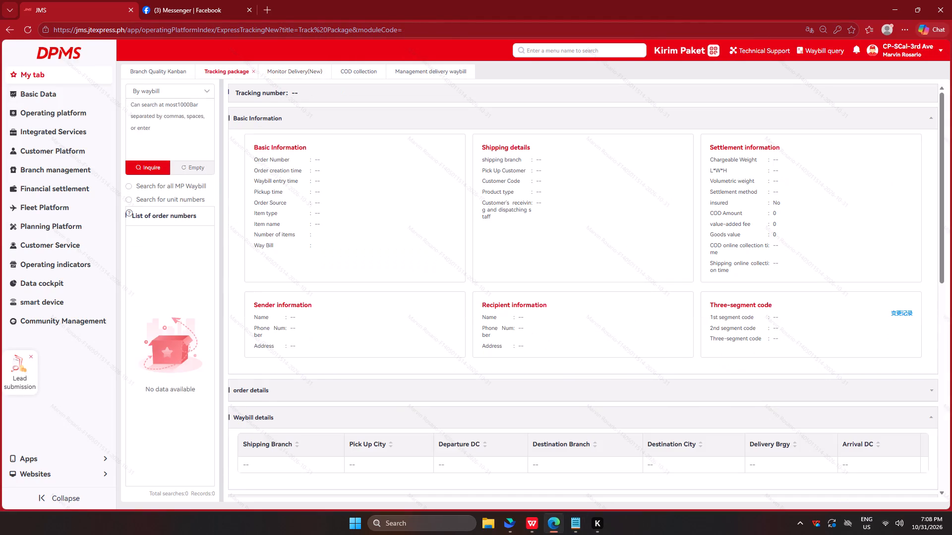
{"action": "key", "text": "ctrl+v"}
{"action": "left_click", "coordinate": [131, 166]}
{"action": "scroll", "coordinate": [419, 241], "scroll_direction": "down", "scroll_amount": 15}
{"action": "key", "text": "alt+Tab"}
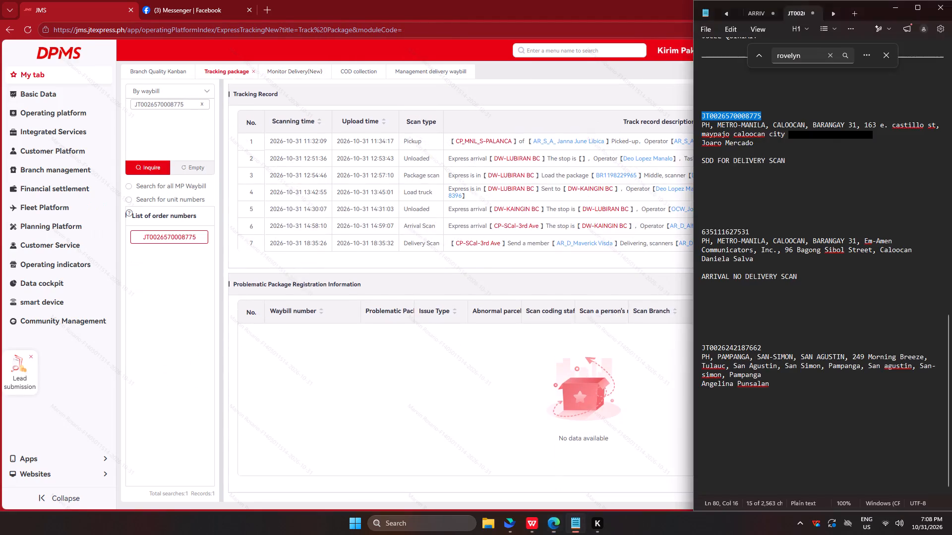
{"action": "left_click_drag", "start_coordinate": [795, 165], "coordinate": [645, 92]}
{"action": "key", "text": "ctrl+x"}
{"action": "double_click", "coordinate": [729, 264]}
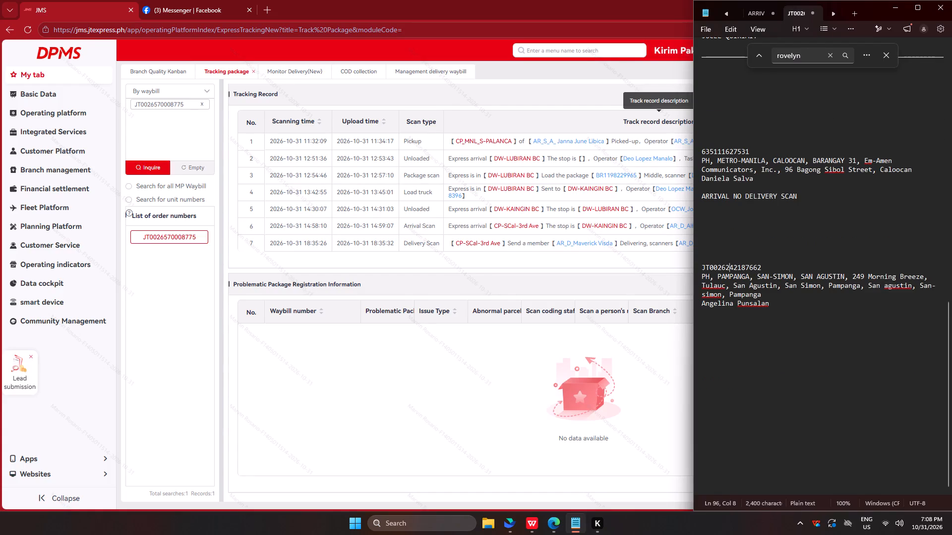
{"action": "key", "text": "ctrl+c"}
{"action": "key", "text": "ctrl+c"}
{"action": "key", "text": "ctrl+c"}
{"action": "key", "text": "ctrl+c"}
{"action": "left_click", "coordinate": [180, 167]}
{"action": "left_click", "coordinate": [182, 150]}
{"action": "key", "text": "ctrl+v"}
{"action": "left_click", "coordinate": [149, 163]}
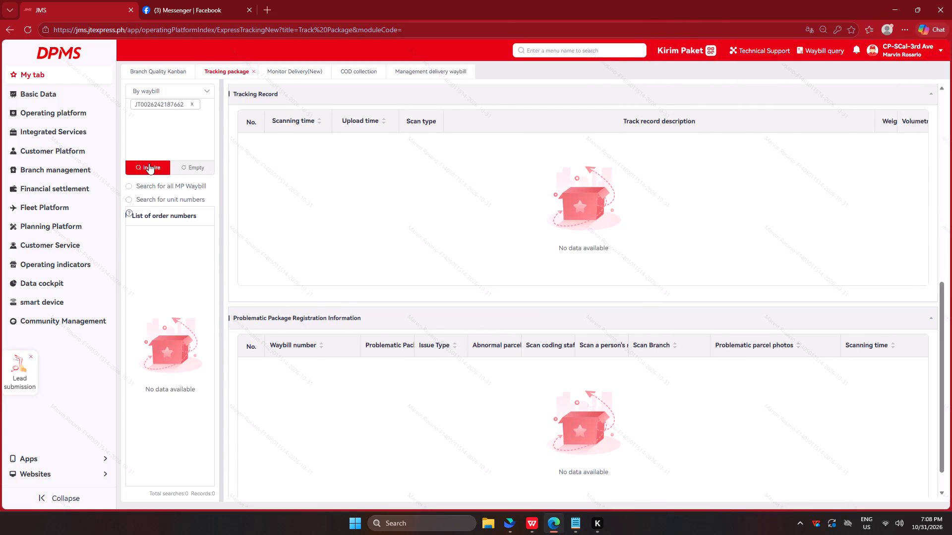
{"action": "scroll", "coordinate": [437, 326], "scroll_direction": "down", "scroll_amount": 19}
{"action": "key", "text": "alt+Tab"}
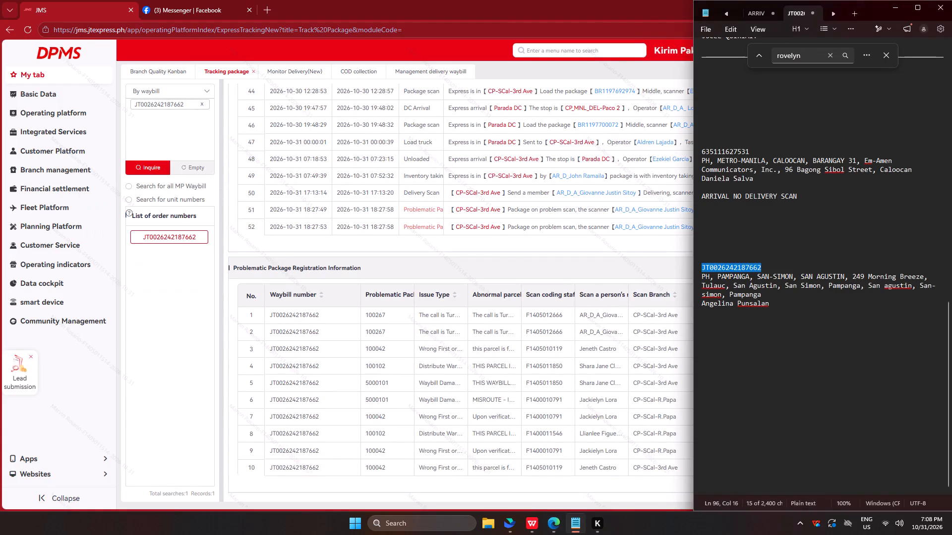
{"action": "left_click_drag", "start_coordinate": [785, 310], "coordinate": [673, 272]}
{"action": "key", "text": "ctrl+x"}
{"action": "left_click_drag", "start_coordinate": [781, 275], "coordinate": [629, 263]}
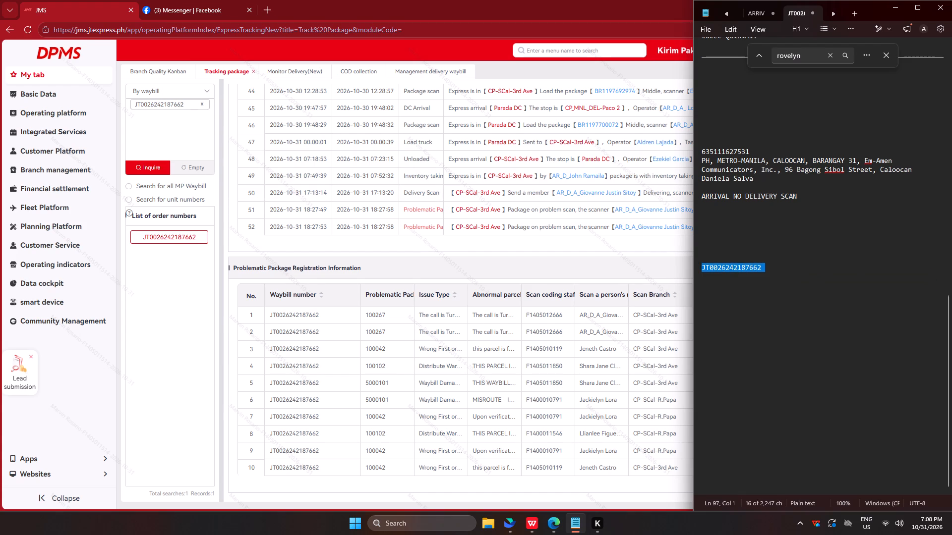
{"action": "left_click_drag", "start_coordinate": [629, 263], "coordinate": [619, 262]}
{"action": "key", "text": "ctrl+x"}
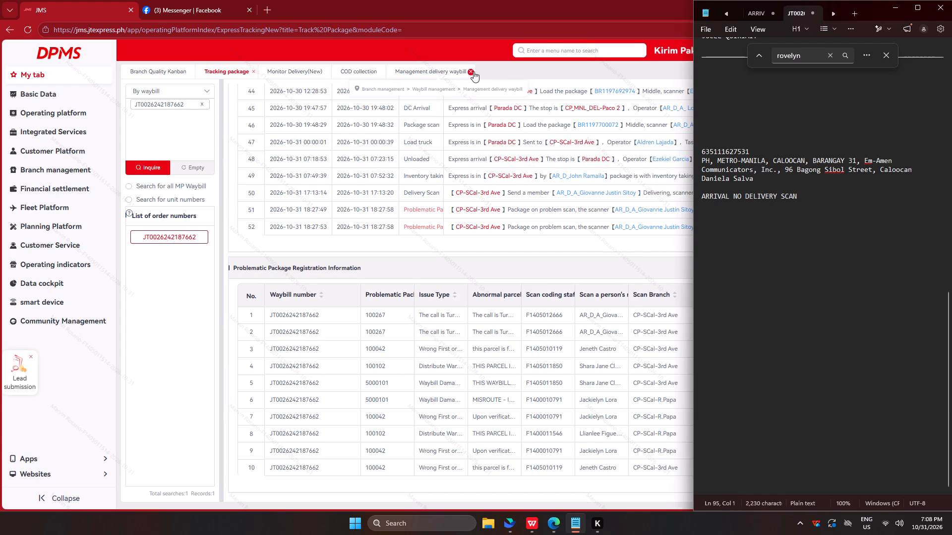
Close the Management delivery waybill page in JMS and open the Inventory Taking Report.
{"action": "left_click", "coordinate": [474, 71]}
{"action": "left_click", "coordinate": [68, 73]}
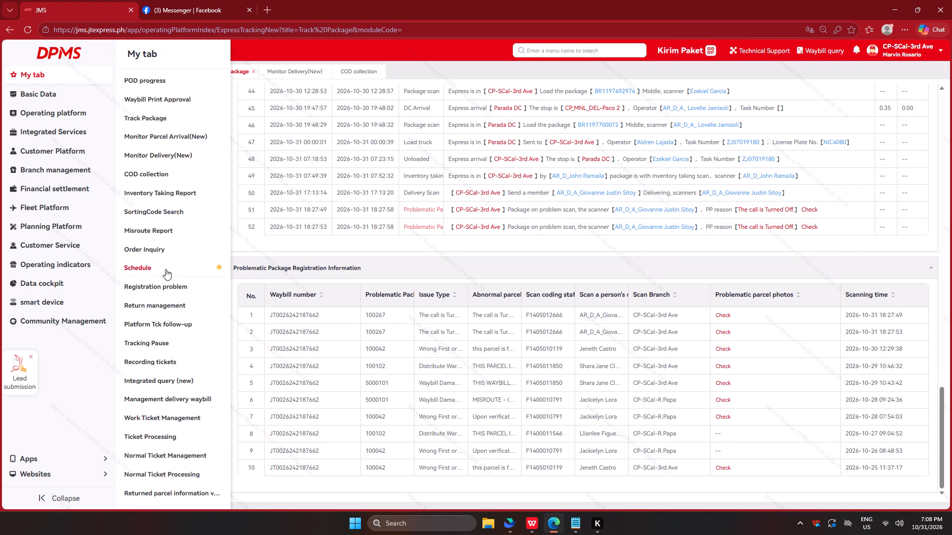
{"action": "left_click", "coordinate": [178, 195]}
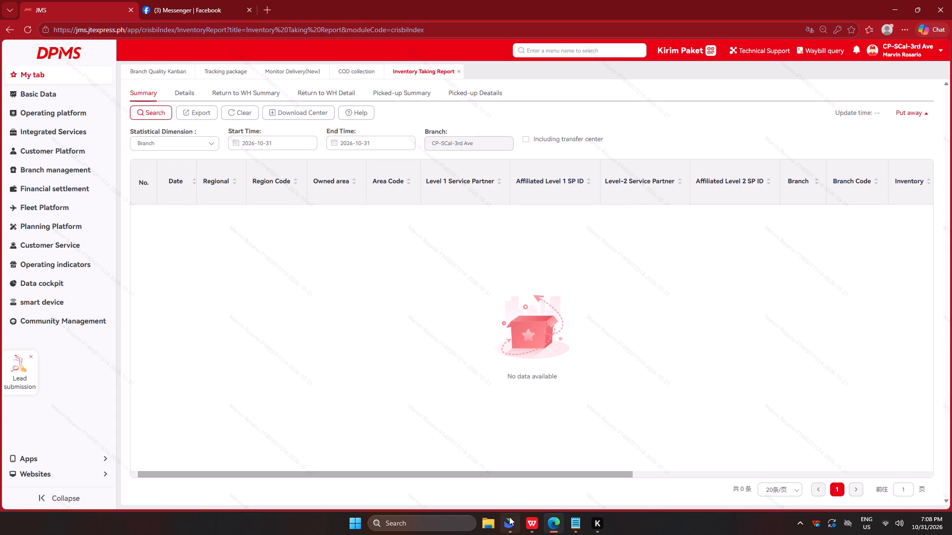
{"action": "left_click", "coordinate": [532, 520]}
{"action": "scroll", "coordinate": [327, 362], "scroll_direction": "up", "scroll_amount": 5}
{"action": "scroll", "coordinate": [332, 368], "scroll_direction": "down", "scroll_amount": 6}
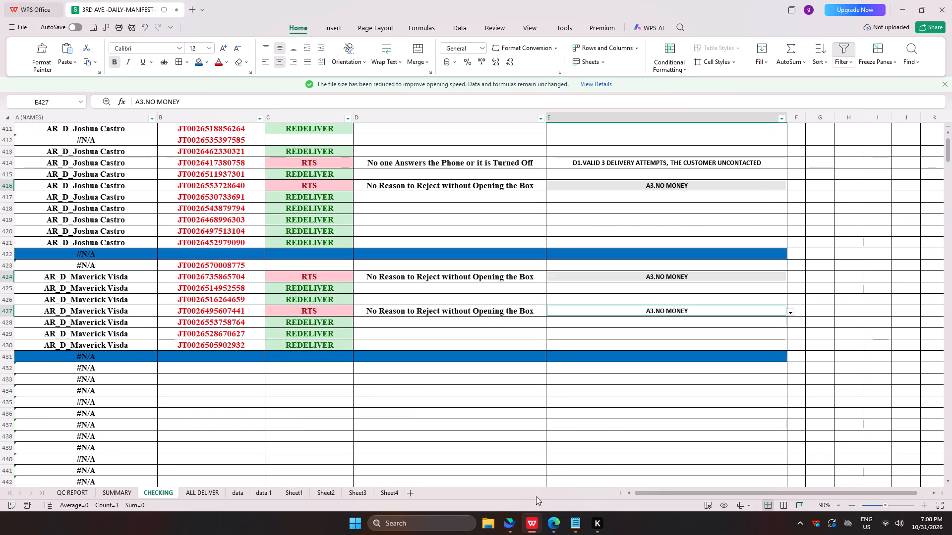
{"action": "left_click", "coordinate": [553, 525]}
Run the Return to WH Summary search and examine the branch's delivery, POD and non-POD figures.
{"action": "left_click", "coordinate": [240, 93]}
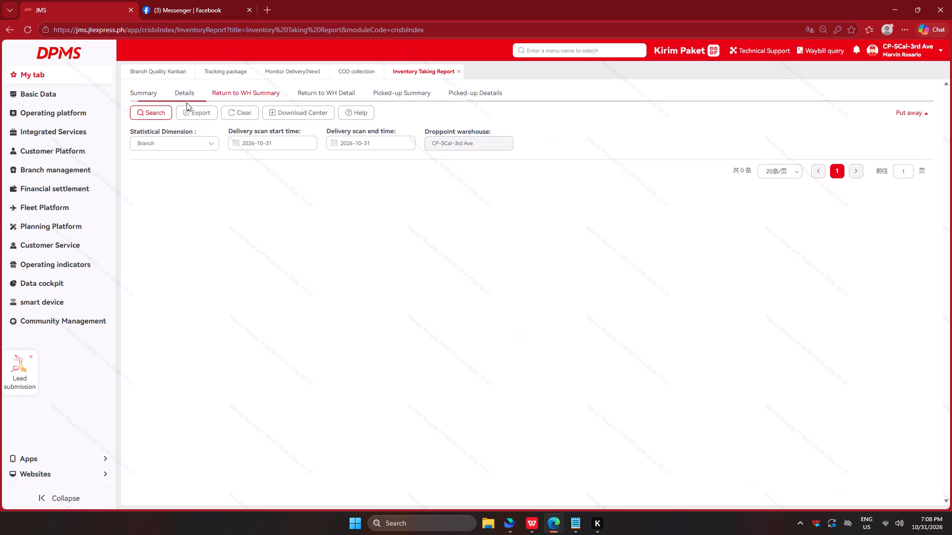
{"action": "left_click", "coordinate": [142, 112]}
{"action": "left_click_drag", "start_coordinate": [312, 458], "coordinate": [459, 473]}
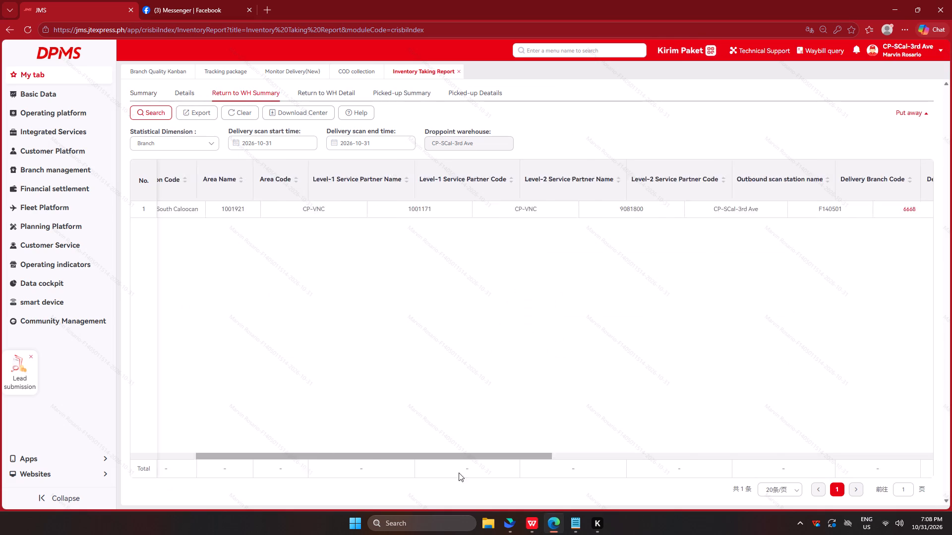
{"action": "left_click_drag", "start_coordinate": [459, 473], "coordinate": [599, 475]}
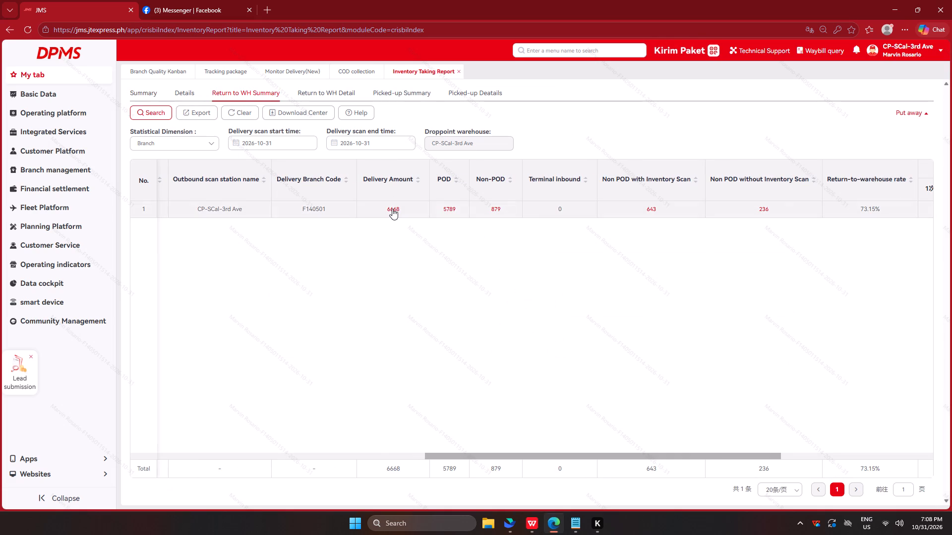
Open the branch's Delivery Amount details, run the Return to WH Detail search and look through the waybills.
{"action": "left_click", "coordinate": [392, 209]}
{"action": "left_click", "coordinate": [152, 110]}
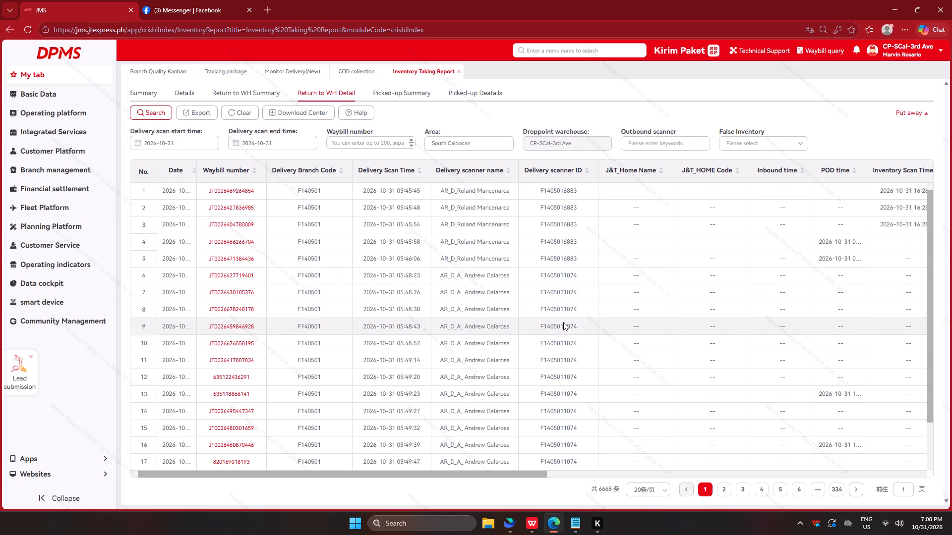
{"action": "scroll", "coordinate": [647, 456], "scroll_direction": "down", "scroll_amount": 1}
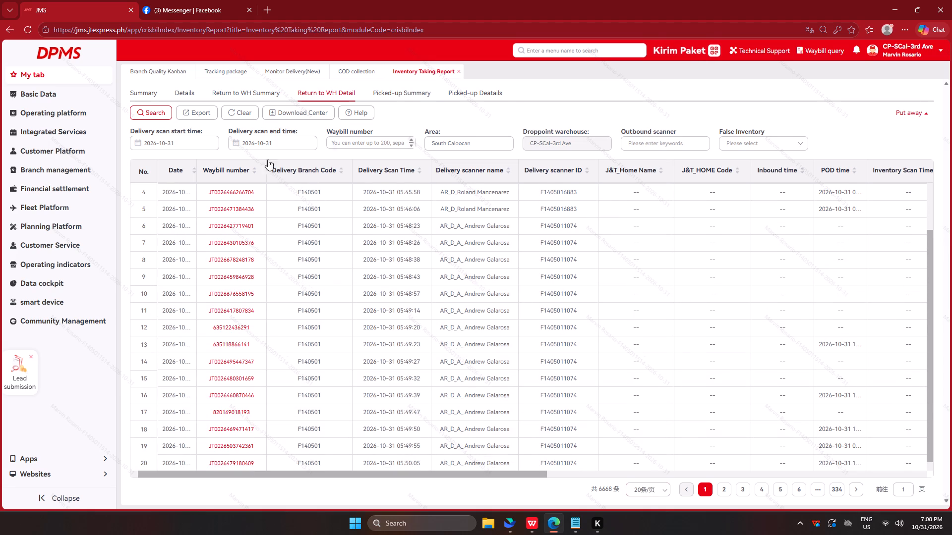
Run the Return to WH Summary search again and examine the inventory scan, return-to-warehouse rate and inventory count columns.
{"action": "left_click", "coordinate": [234, 92]}
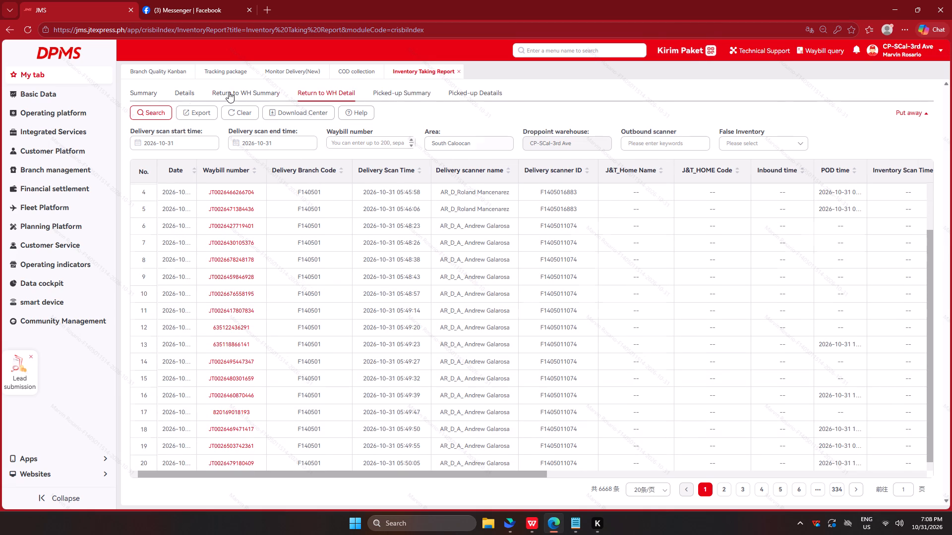
{"action": "left_click", "coordinate": [139, 115]}
{"action": "left_click_drag", "start_coordinate": [515, 456], "coordinate": [709, 453]}
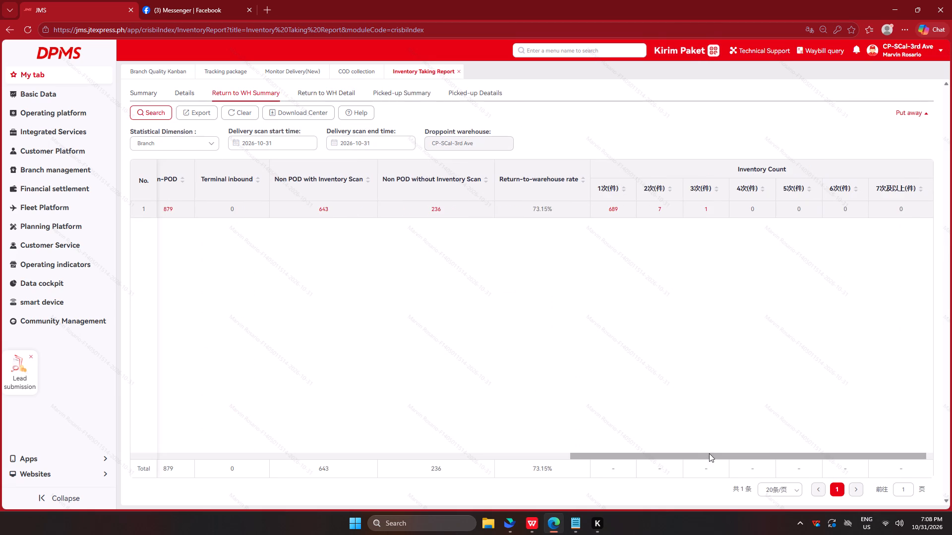
Open the branch's Non POD without Inventory Scan waybill details from the Return to WH Summary.
{"action": "left_click_drag", "start_coordinate": [709, 453], "coordinate": [632, 444]}
{"action": "left_click", "coordinate": [496, 210]}
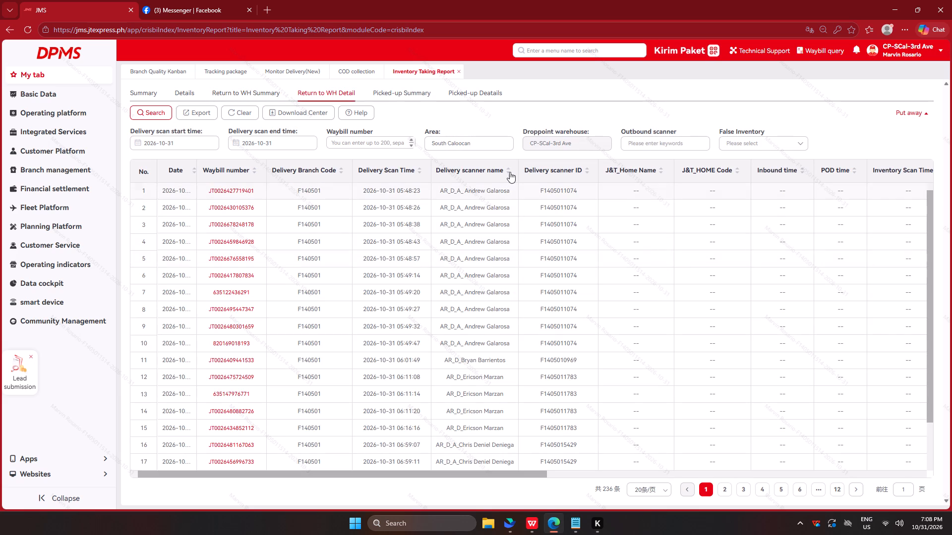
Sort the Return to WH Detail list ascending by delivery scanner name and show 100 waybills per page.
{"action": "left_click", "coordinate": [510, 170]}
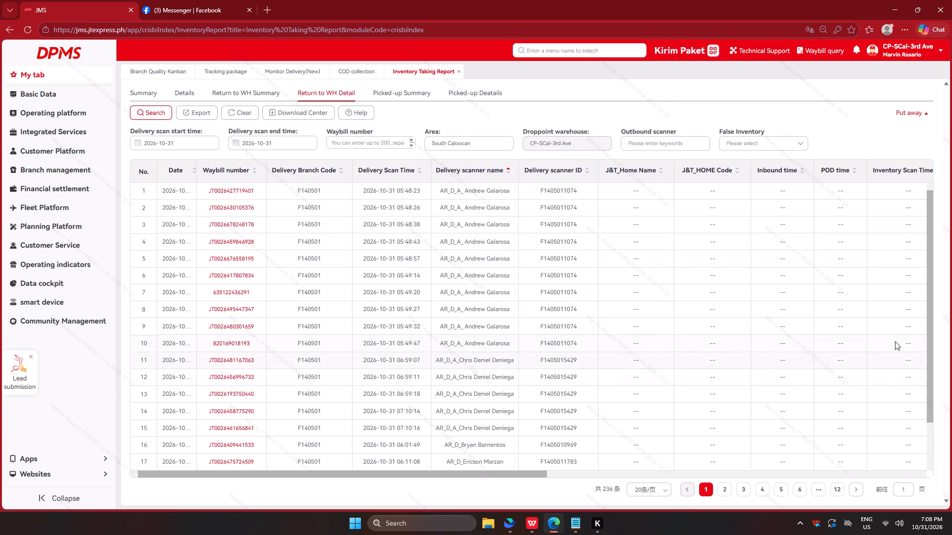
{"action": "scroll", "coordinate": [556, 411], "scroll_direction": "down", "scroll_amount": 13}
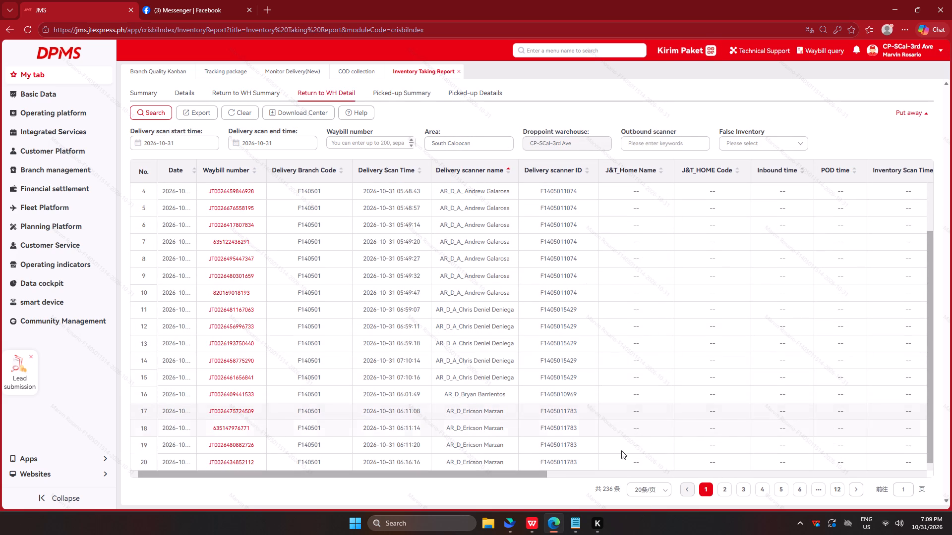
{"action": "left_click", "coordinate": [645, 494]}
{"action": "left_click", "coordinate": [652, 466]}
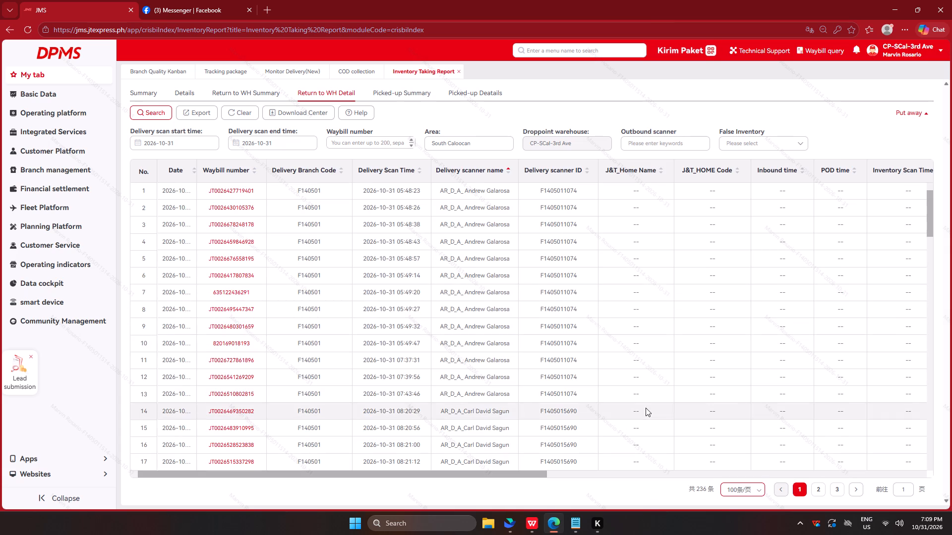
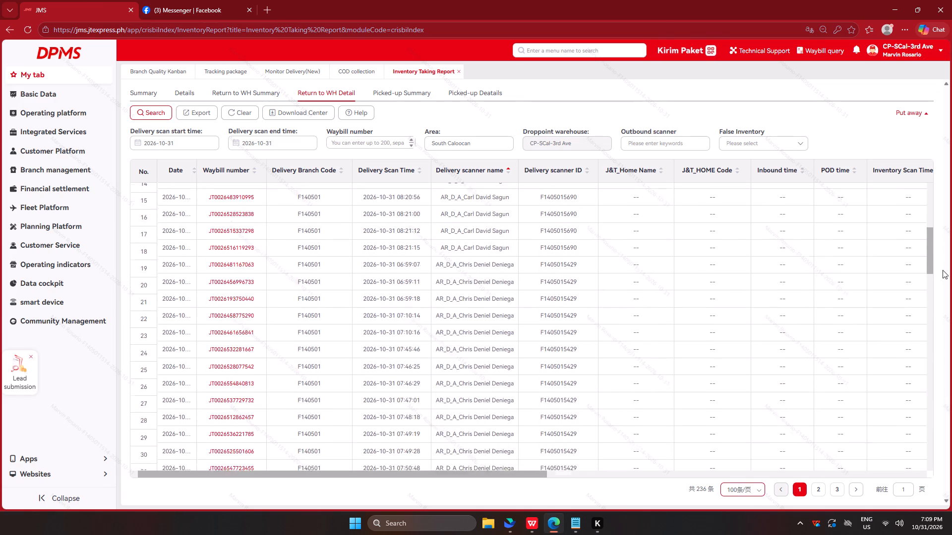
{"action": "left_click_drag", "start_coordinate": [943, 270], "coordinate": [946, 322]}
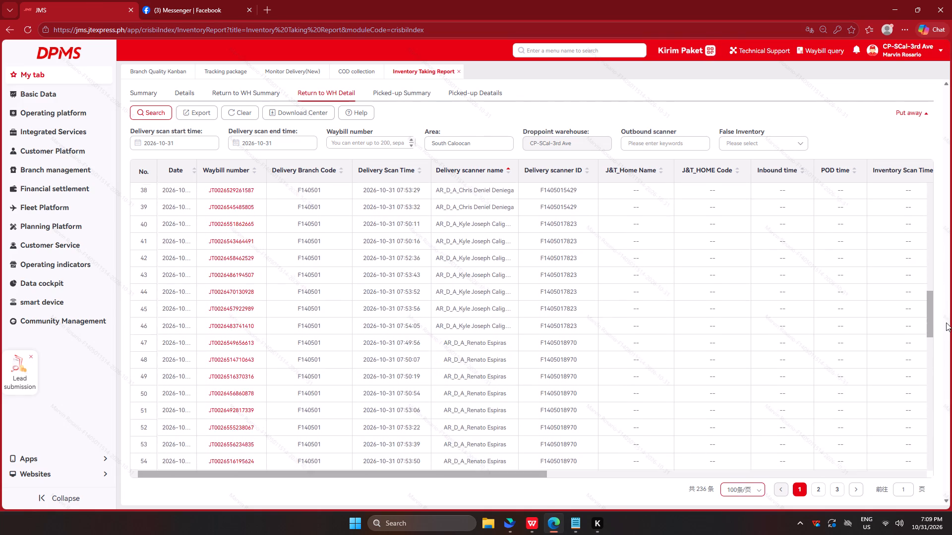
{"action": "left_click_drag", "start_coordinate": [946, 322], "coordinate": [947, 374]}
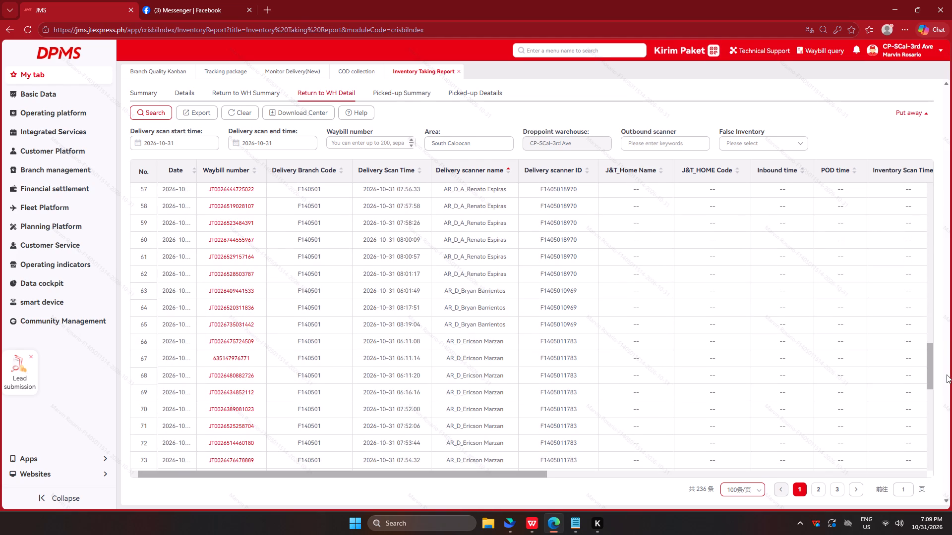
{"action": "left_click_drag", "start_coordinate": [947, 374], "coordinate": [951, 426]}
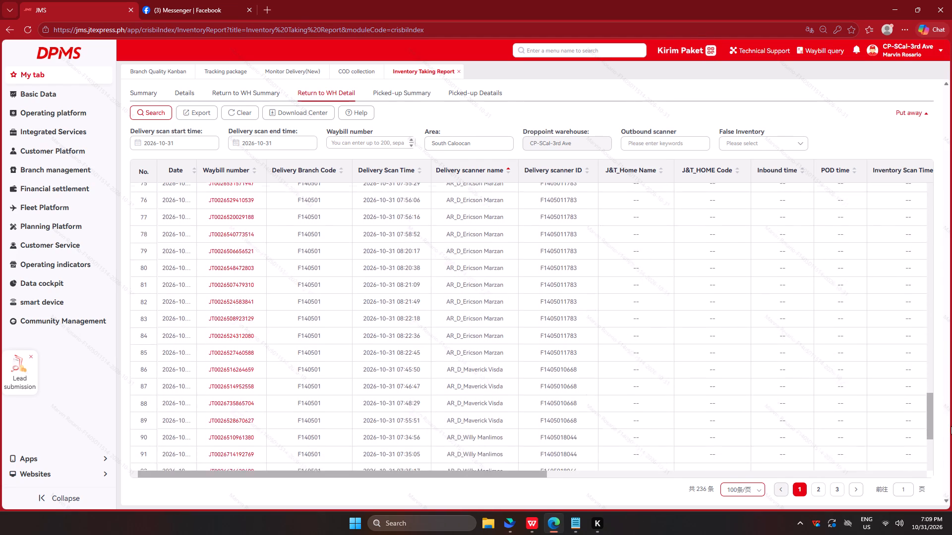
{"action": "left_click_drag", "start_coordinate": [951, 426], "coordinate": [947, 477]}
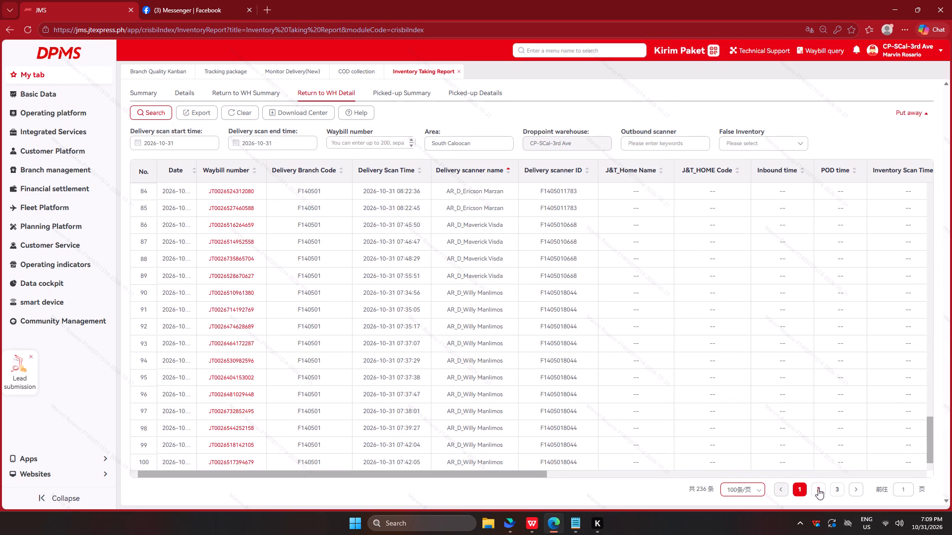
{"action": "left_click", "coordinate": [821, 492]}
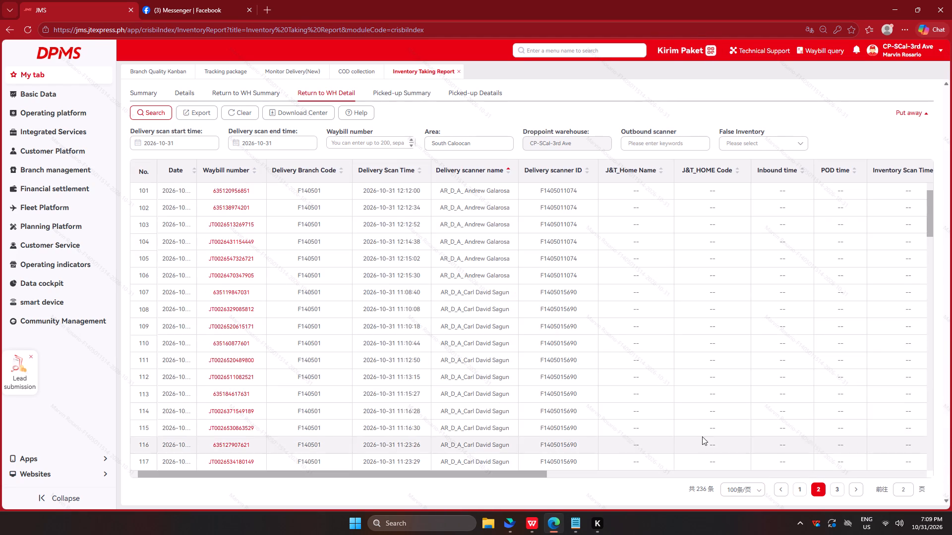
{"action": "scroll", "coordinate": [591, 327], "scroll_direction": "down", "scroll_amount": 8}
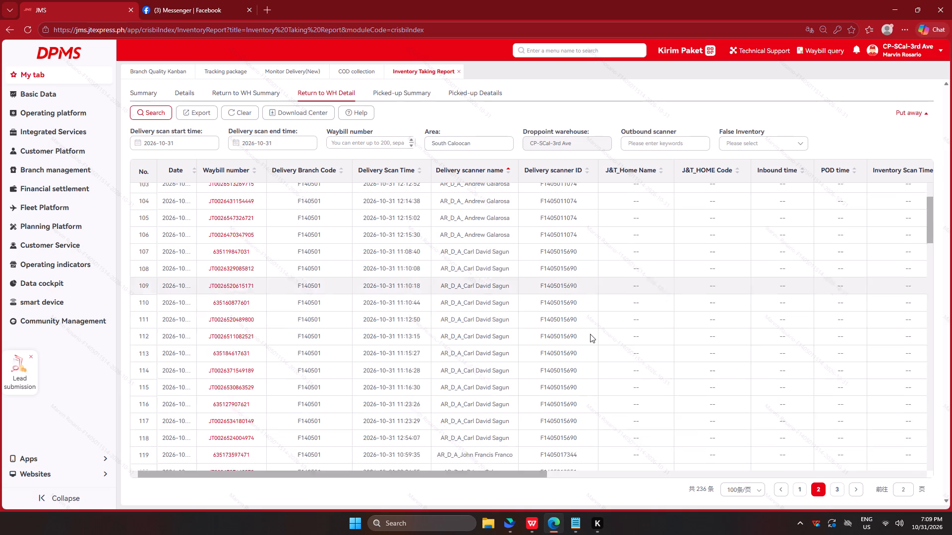
{"action": "scroll", "coordinate": [590, 338], "scroll_direction": "down", "scroll_amount": 20}
{"action": "scroll", "coordinate": [590, 338], "scroll_direction": "down", "scroll_amount": 19}
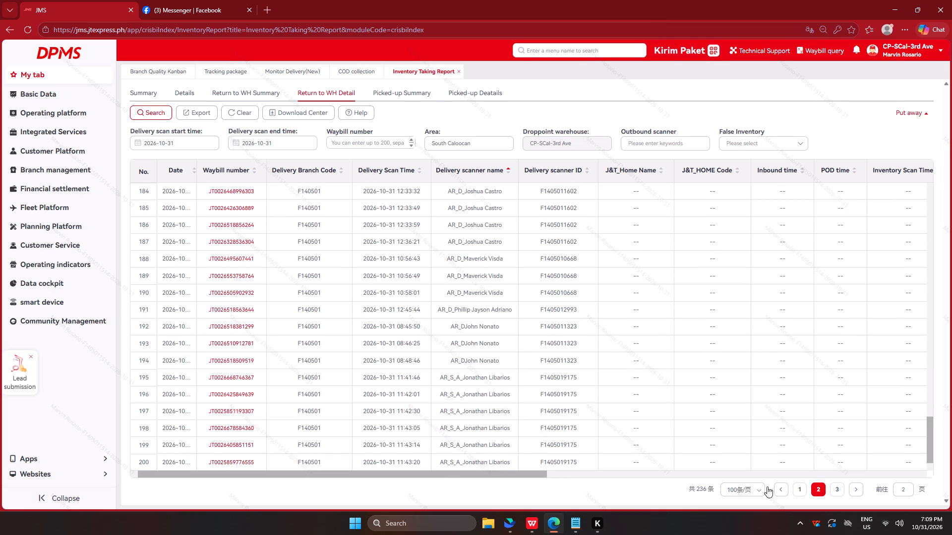
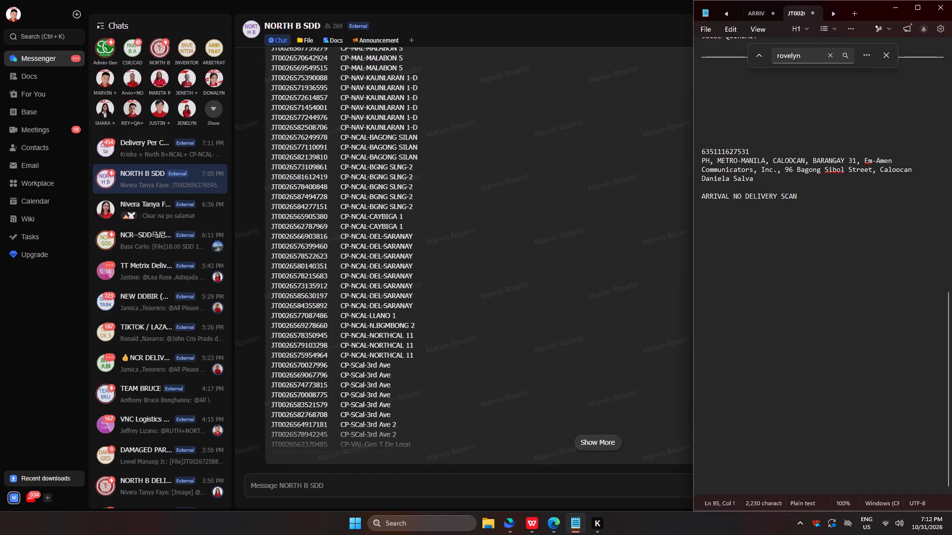
Draft the reply "Kaya nga mam nag opening para maka uwi din ng maaga" in Notepad below the "ARRIVAL NO DELIVERY SCAN" note.
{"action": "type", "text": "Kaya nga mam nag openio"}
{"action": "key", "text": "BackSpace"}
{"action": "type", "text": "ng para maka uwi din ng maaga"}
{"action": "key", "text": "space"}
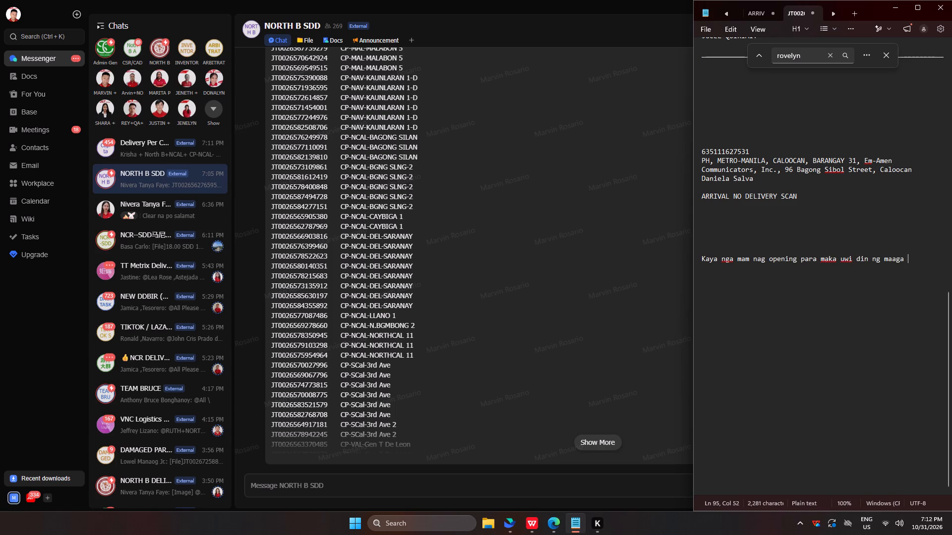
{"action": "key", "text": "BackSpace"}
Continue the draft message at the end of the Notepad notes, adding "at" after "maka uwi din ng maaga".
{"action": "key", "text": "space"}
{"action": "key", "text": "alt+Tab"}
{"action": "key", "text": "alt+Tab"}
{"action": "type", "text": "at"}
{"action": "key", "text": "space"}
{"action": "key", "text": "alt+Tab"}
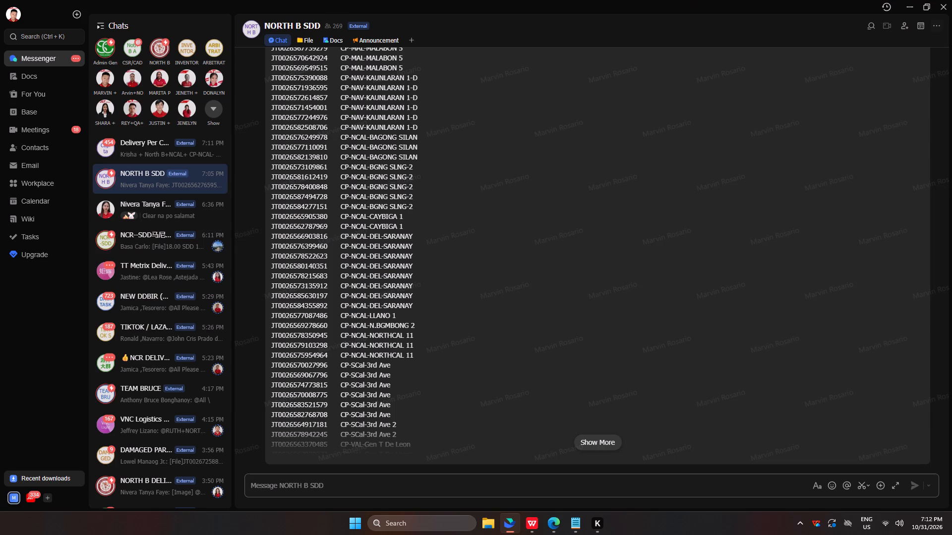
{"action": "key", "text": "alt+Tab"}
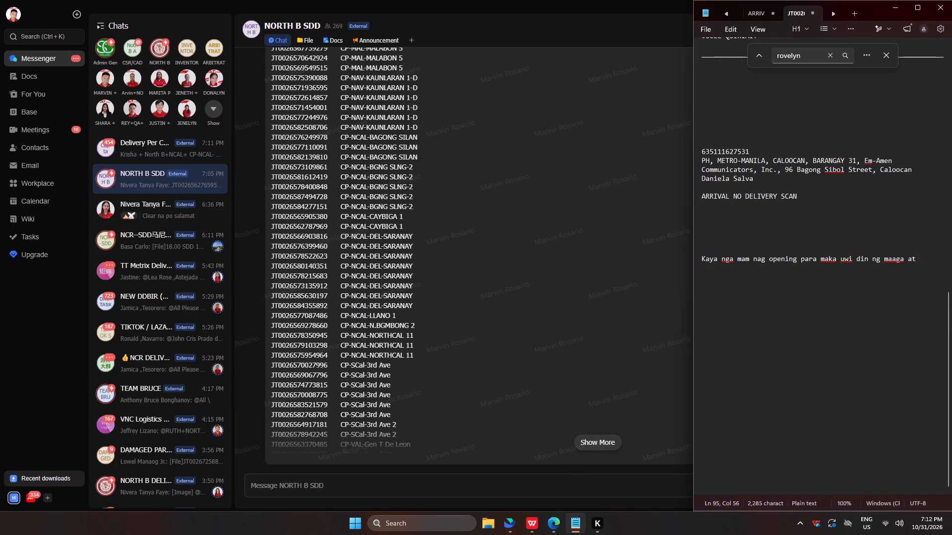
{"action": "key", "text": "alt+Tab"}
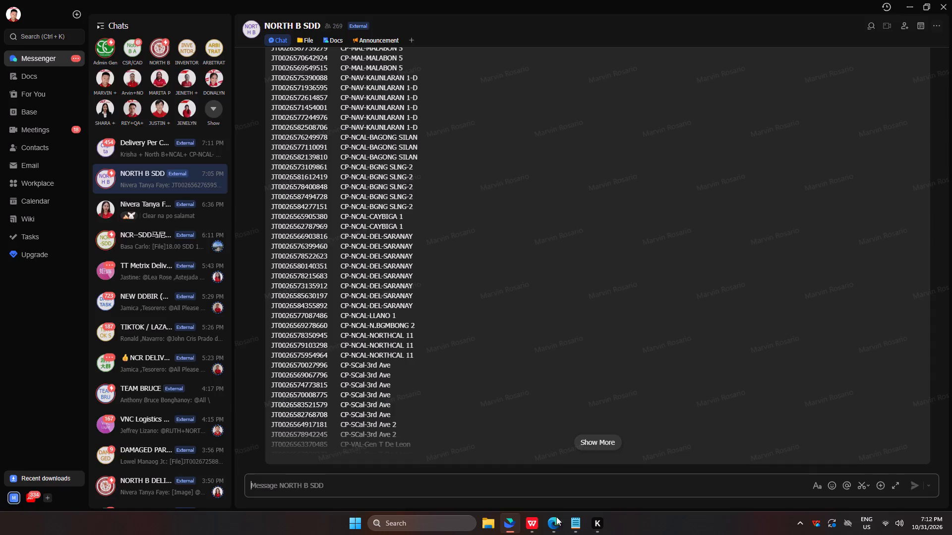
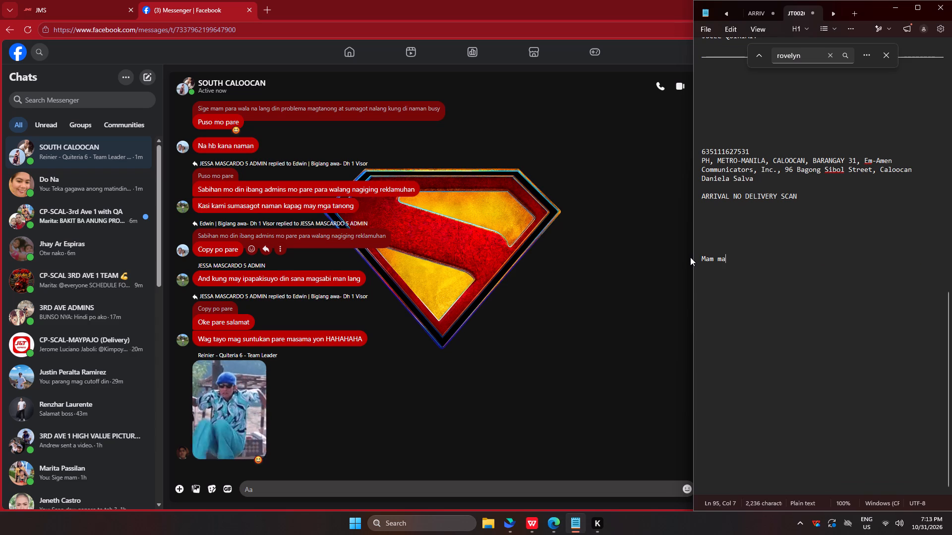
Continue the new draft message at the end of the Notepad notes so it reads "Mam magiging apat nalang kasi kami".
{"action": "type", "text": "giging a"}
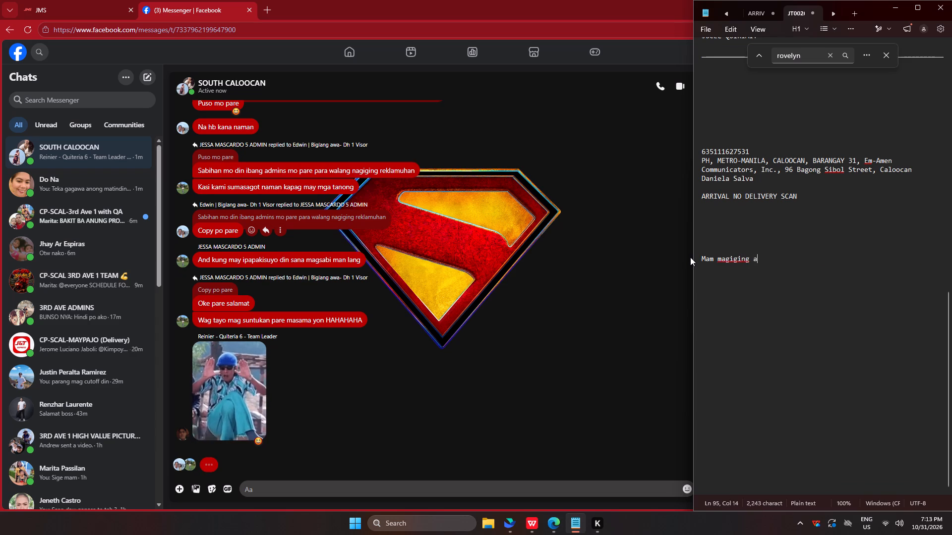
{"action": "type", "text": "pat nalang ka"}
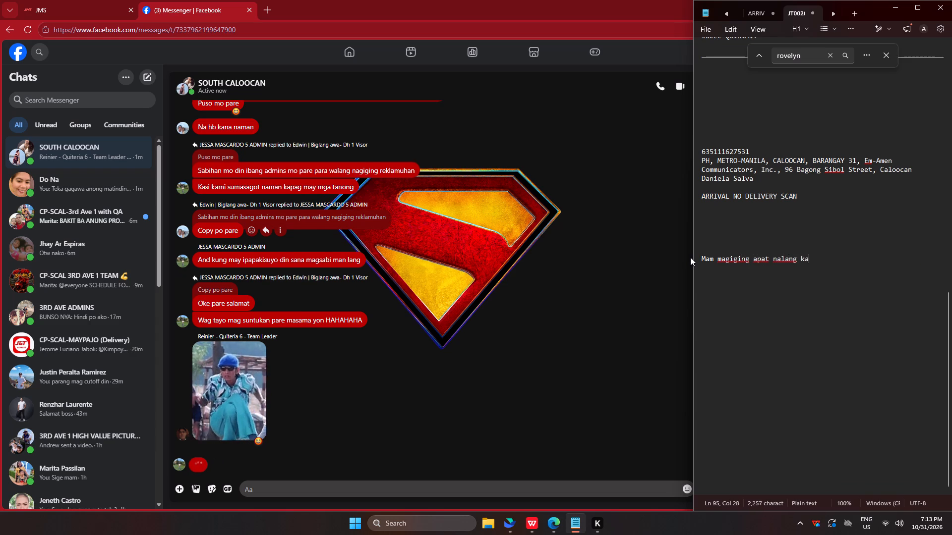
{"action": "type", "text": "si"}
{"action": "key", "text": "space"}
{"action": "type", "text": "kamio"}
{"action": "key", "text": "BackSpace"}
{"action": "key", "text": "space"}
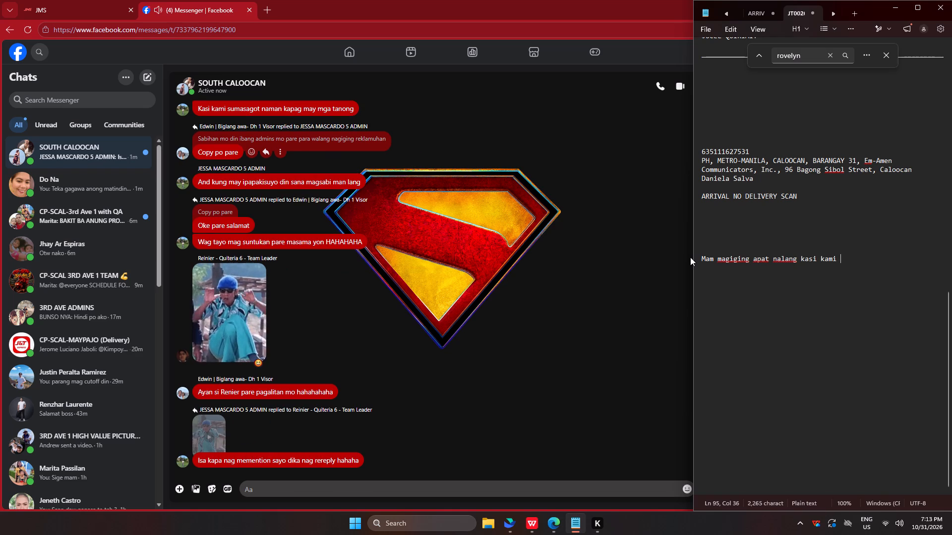
Continue the draft message at the end of the notes after "kasi kami" with "next month di pa maayos yung sched".
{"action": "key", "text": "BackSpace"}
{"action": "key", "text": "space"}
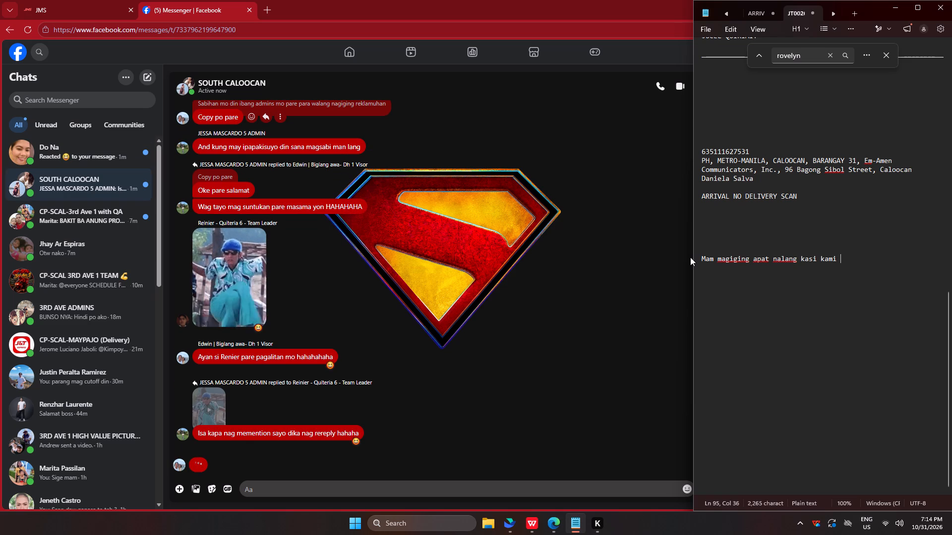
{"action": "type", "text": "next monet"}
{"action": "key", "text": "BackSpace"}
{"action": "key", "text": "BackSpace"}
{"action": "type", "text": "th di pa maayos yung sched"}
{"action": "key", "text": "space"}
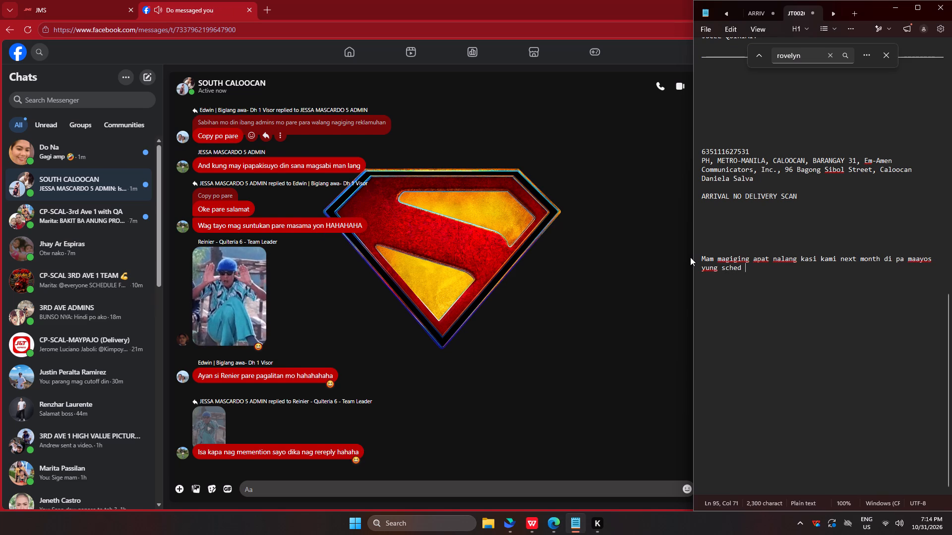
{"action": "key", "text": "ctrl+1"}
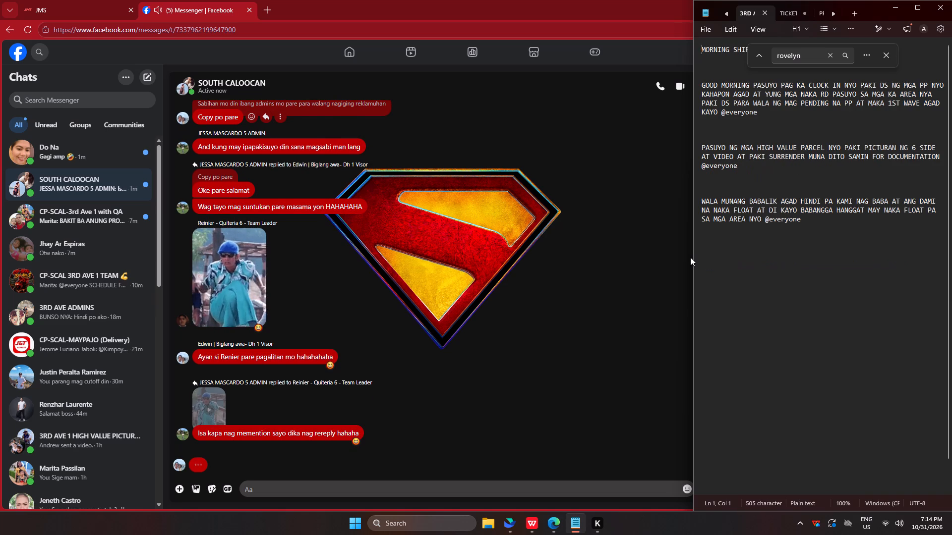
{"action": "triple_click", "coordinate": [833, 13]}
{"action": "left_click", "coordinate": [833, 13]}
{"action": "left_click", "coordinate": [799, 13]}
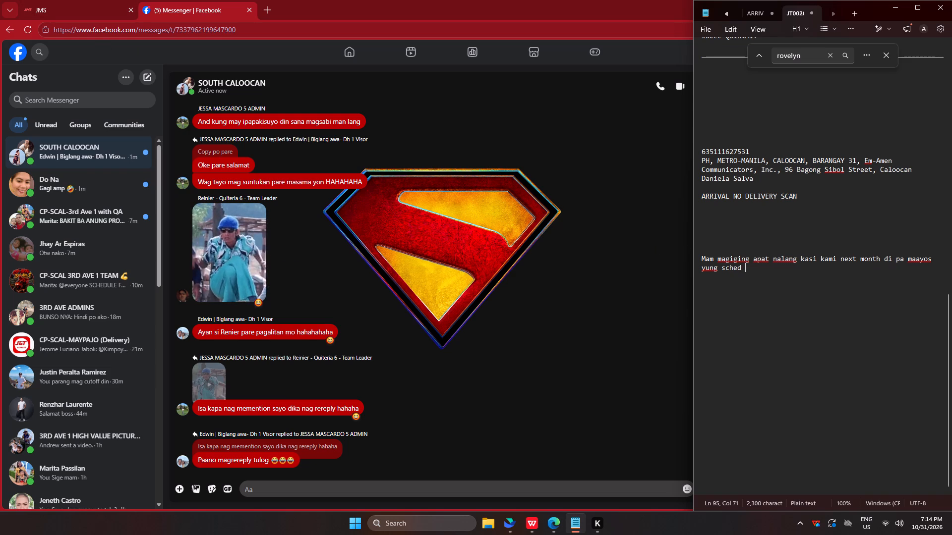
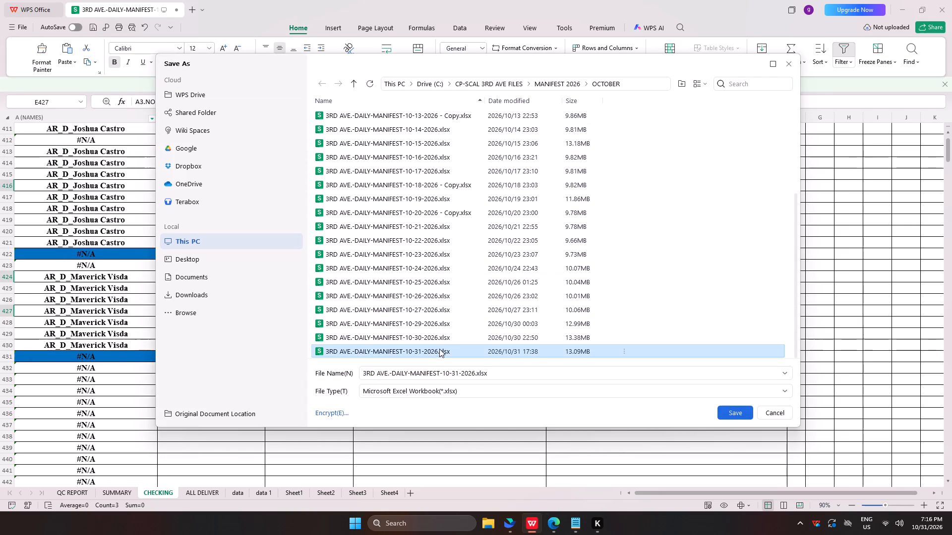
Save the workbook over the existing 3RD AVE.-DAILY-MANIFEST-10-31-2026.xlsx in the MANIFEST 2026 OCTOBER folder.
{"action": "left_click", "coordinate": [457, 240]}
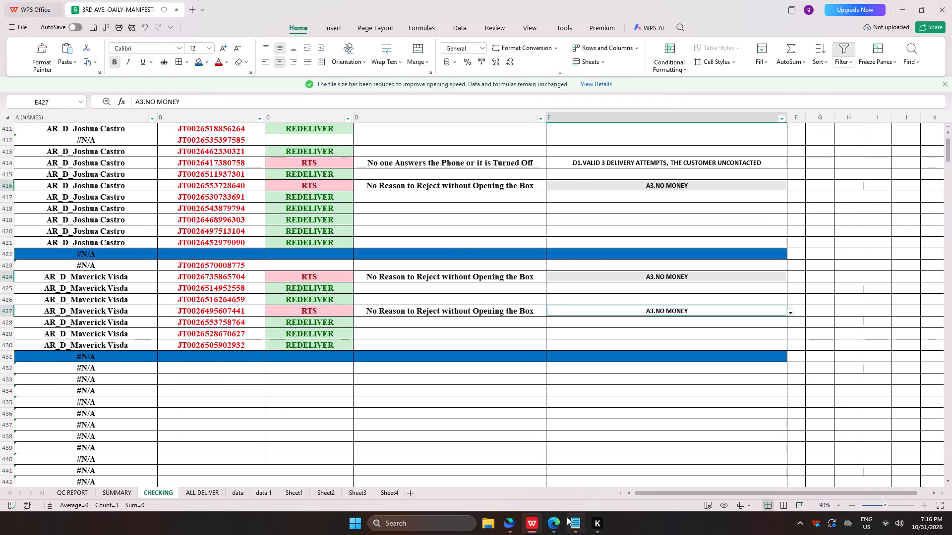
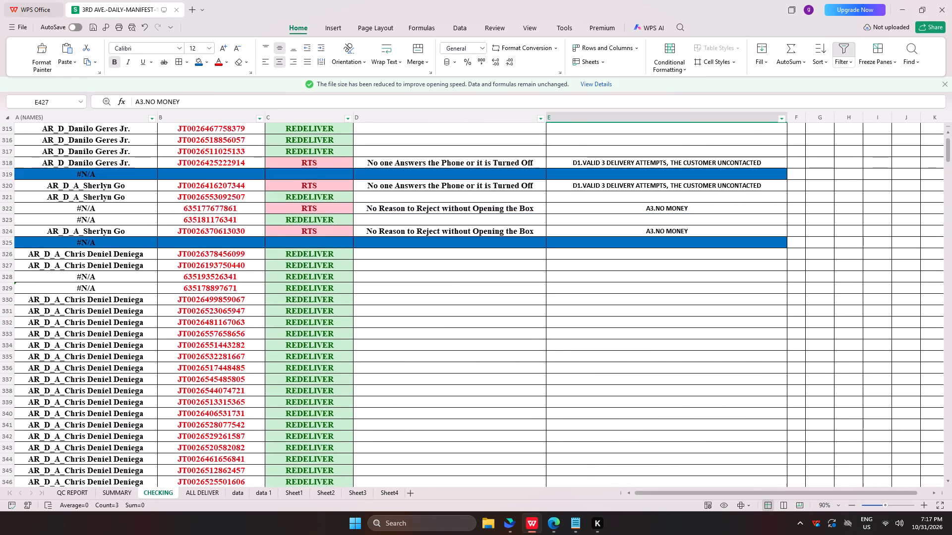
Look through the CHECKING sheet's rider waybills, REDELIVER/RTS statuses and return reasons, from the first riders to the end of the list.
{"action": "scroll", "coordinate": [384, 361], "scroll_direction": "up", "scroll_amount": 20}
{"action": "scroll", "coordinate": [384, 361], "scroll_direction": "up", "scroll_amount": 19}
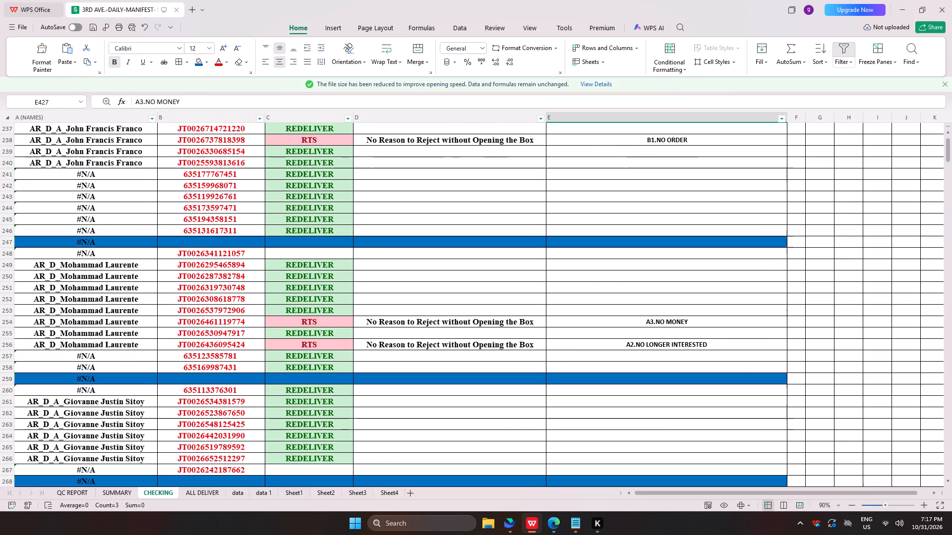
{"action": "scroll", "coordinate": [383, 356], "scroll_direction": "up", "scroll_amount": 7}
{"action": "scroll", "coordinate": [383, 356], "scroll_direction": "up", "scroll_amount": 20}
{"action": "scroll", "coordinate": [383, 356], "scroll_direction": "up", "scroll_amount": 8}
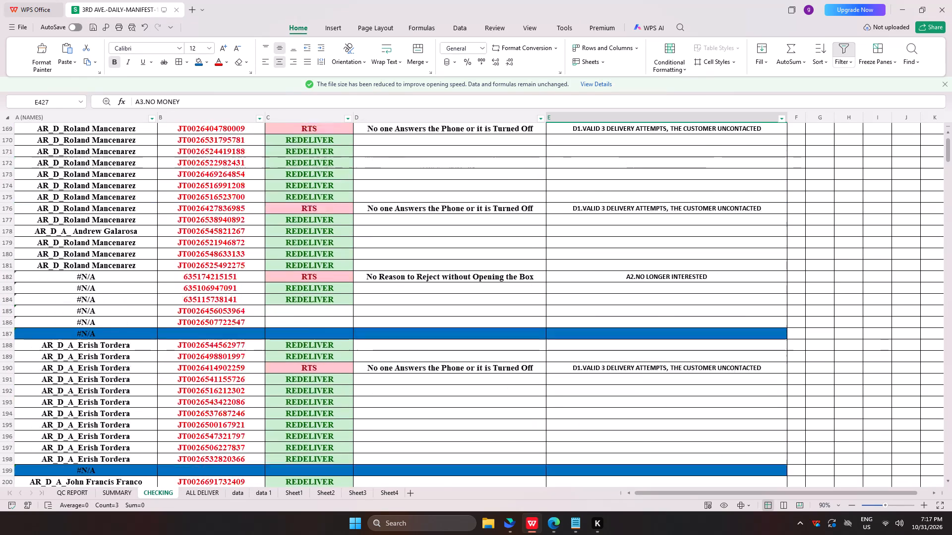
{"action": "scroll", "coordinate": [384, 351], "scroll_direction": "up", "scroll_amount": 19}
{"action": "scroll", "coordinate": [383, 349], "scroll_direction": "up", "scroll_amount": 13}
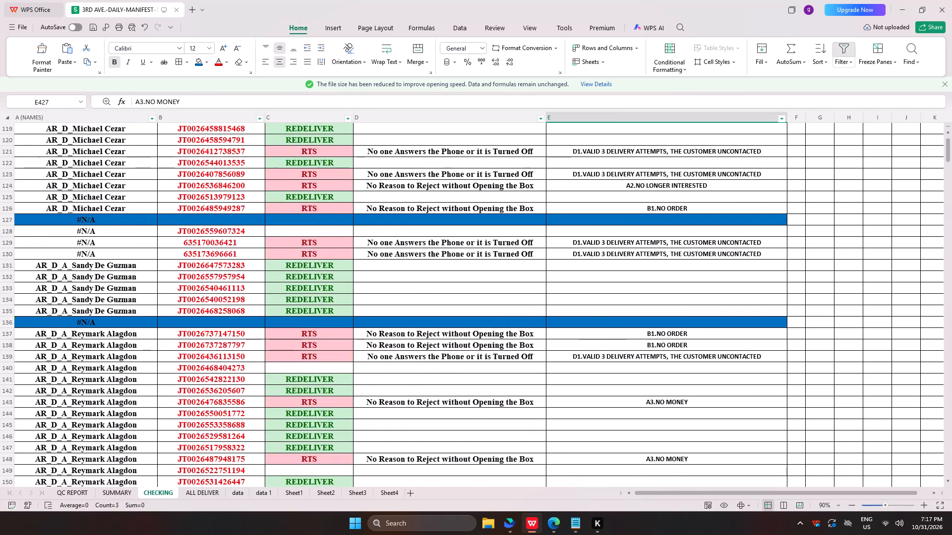
{"action": "scroll", "coordinate": [383, 349], "scroll_direction": "up", "scroll_amount": 12}
{"action": "scroll", "coordinate": [383, 349], "scroll_direction": "up", "scroll_amount": 20}
{"action": "scroll", "coordinate": [383, 349], "scroll_direction": "up", "scroll_amount": 5}
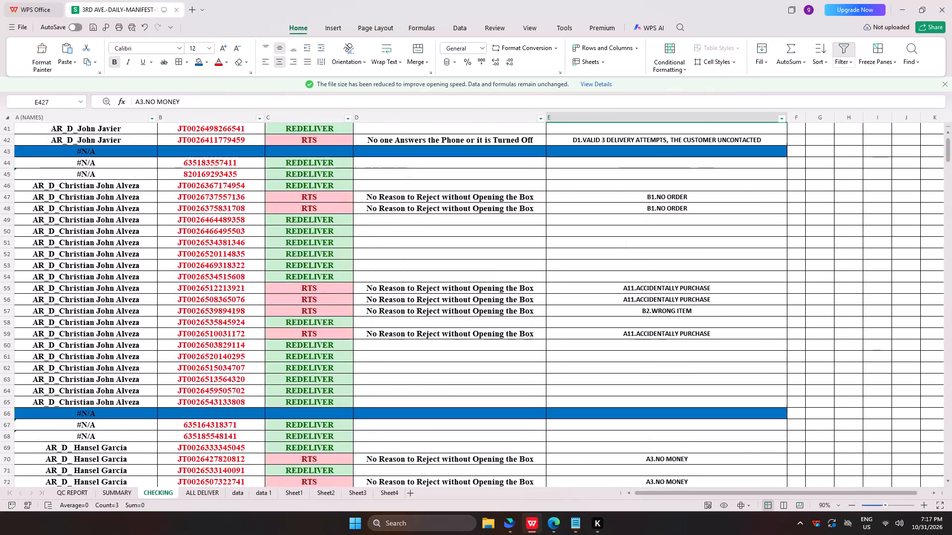
{"action": "scroll", "coordinate": [382, 349], "scroll_direction": "up", "scroll_amount": 20}
{"action": "scroll", "coordinate": [382, 349], "scroll_direction": "up", "scroll_amount": 14}
{"action": "scroll", "coordinate": [380, 338], "scroll_direction": "down", "scroll_amount": 5}
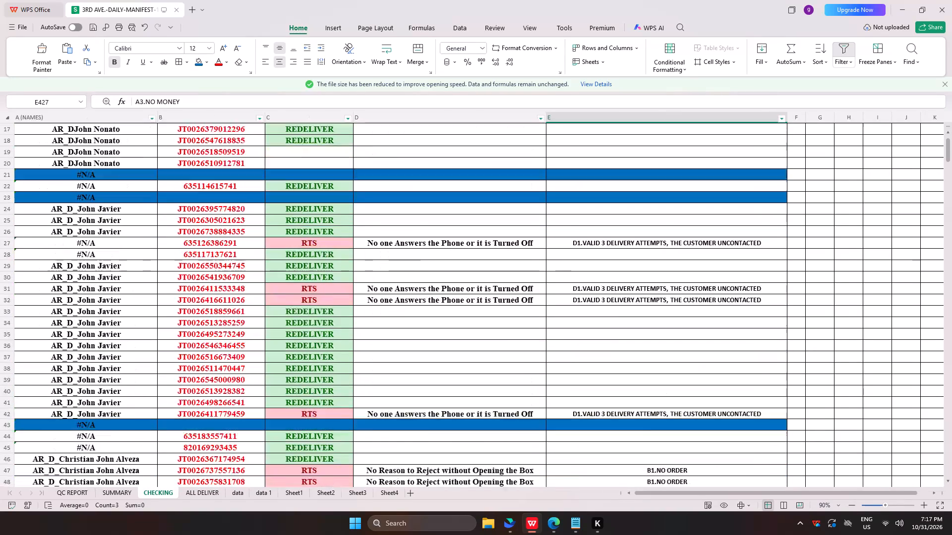
{"action": "scroll", "coordinate": [383, 340], "scroll_direction": "down", "scroll_amount": 20}
{"action": "scroll", "coordinate": [383, 340], "scroll_direction": "down", "scroll_amount": 20}
{"action": "scroll", "coordinate": [383, 340], "scroll_direction": "down", "scroll_amount": 18}
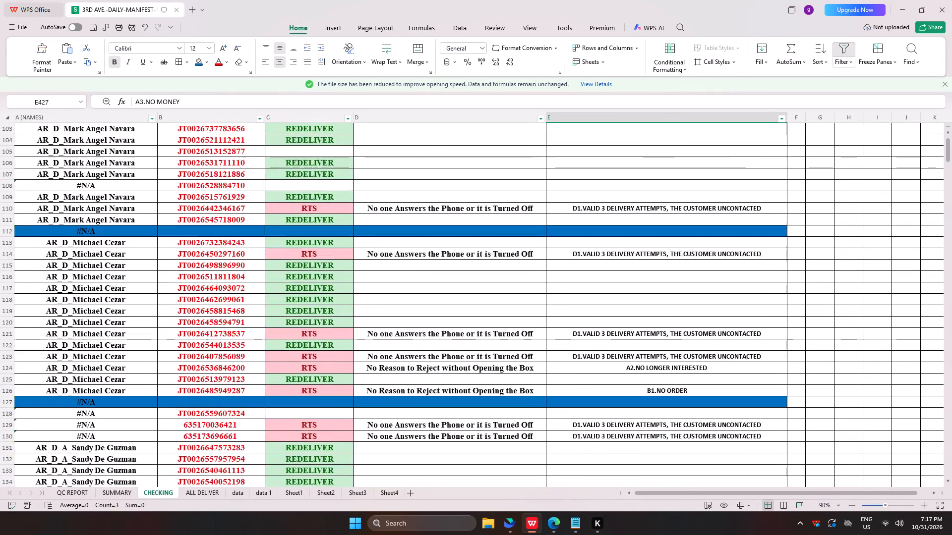
{"action": "scroll", "coordinate": [406, 347], "scroll_direction": "down", "scroll_amount": 20}
{"action": "scroll", "coordinate": [406, 347], "scroll_direction": "down", "scroll_amount": 20}
{"action": "scroll", "coordinate": [406, 347], "scroll_direction": "down", "scroll_amount": 17}
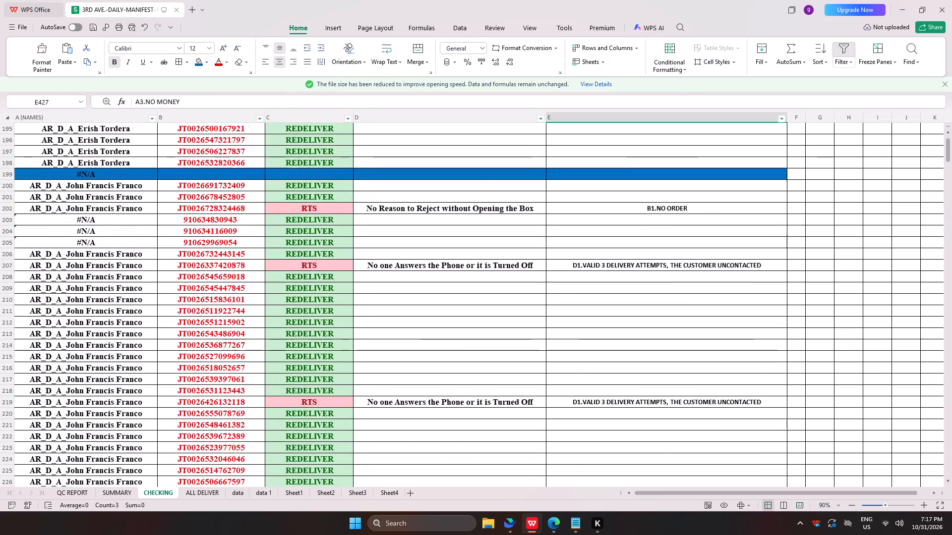
{"action": "scroll", "coordinate": [338, 365], "scroll_direction": "down", "scroll_amount": 20}
{"action": "scroll", "coordinate": [338, 365], "scroll_direction": "down", "scroll_amount": 20}
{"action": "scroll", "coordinate": [338, 365], "scroll_direction": "down", "scroll_amount": 17}
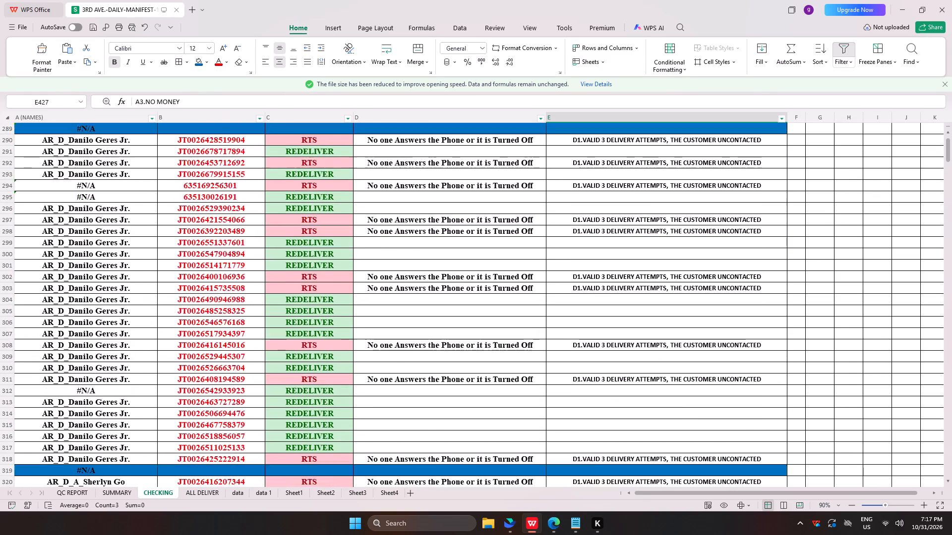
{"action": "scroll", "coordinate": [336, 388], "scroll_direction": "down", "scroll_amount": 15}
{"action": "scroll", "coordinate": [338, 387], "scroll_direction": "down", "scroll_amount": 18}
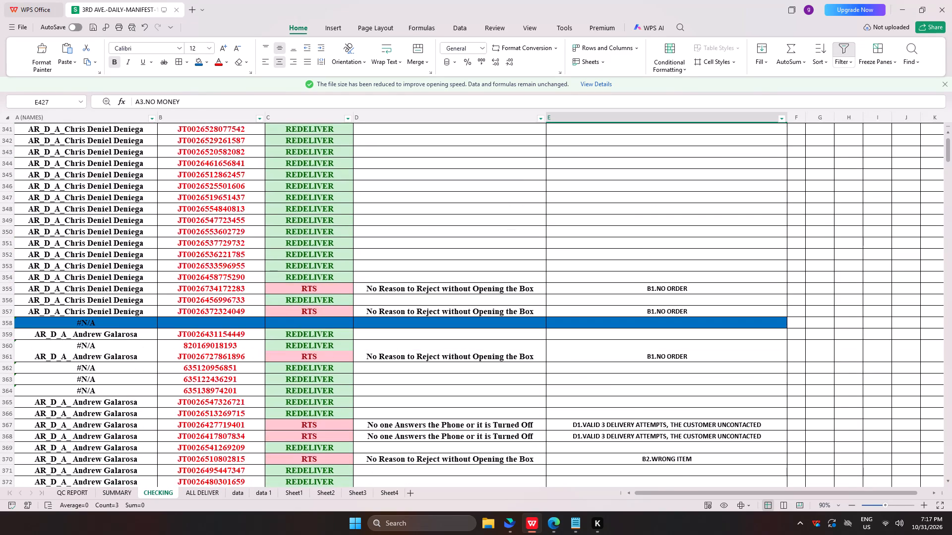
{"action": "scroll", "coordinate": [341, 388], "scroll_direction": "down", "scroll_amount": 20}
{"action": "scroll", "coordinate": [341, 388], "scroll_direction": "down", "scroll_amount": 20}
{"action": "scroll", "coordinate": [341, 388], "scroll_direction": "down", "scroll_amount": 10}
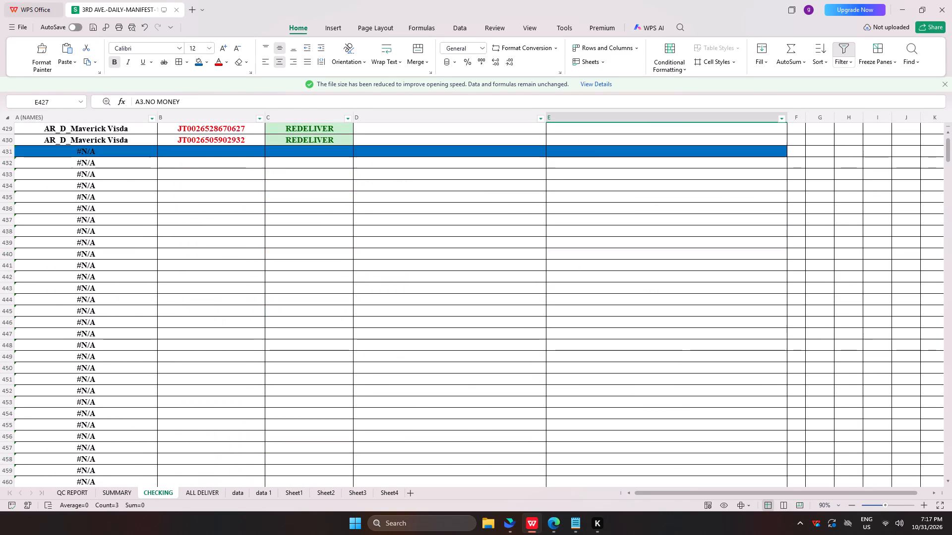
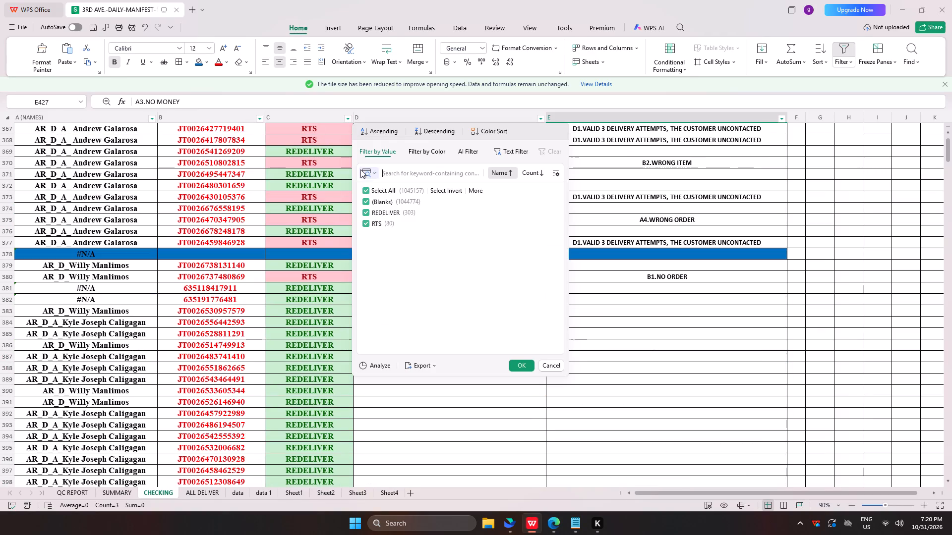
Dismiss the status column's filter and look back through the CHECKING sheet's statuses and RTS reasons up to the first row.
{"action": "left_click", "coordinate": [235, 317]}
{"action": "scroll", "coordinate": [373, 328], "scroll_direction": "up", "scroll_amount": 5}
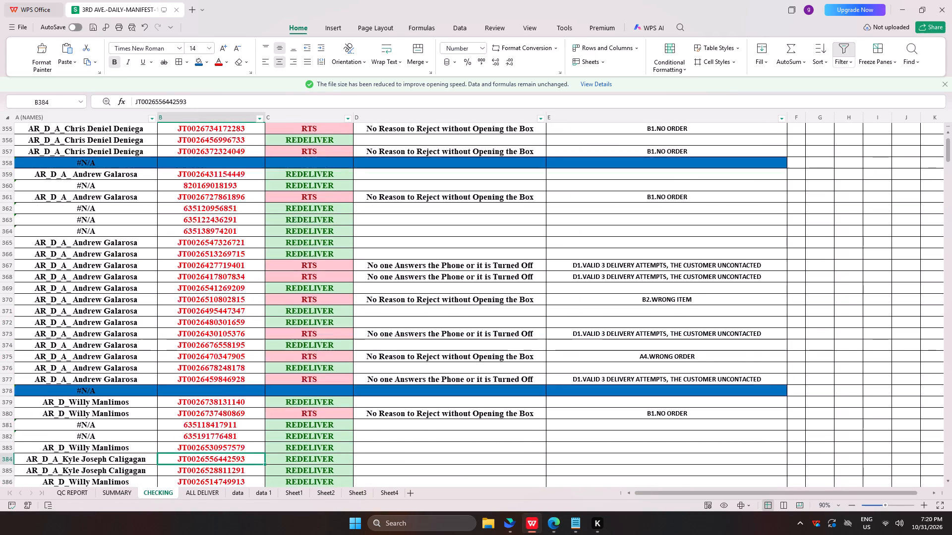
{"action": "scroll", "coordinate": [378, 323], "scroll_direction": "up", "scroll_amount": 20}
{"action": "scroll", "coordinate": [378, 323], "scroll_direction": "up", "scroll_amount": 20}
{"action": "scroll", "coordinate": [378, 323], "scroll_direction": "up", "scroll_amount": 13}
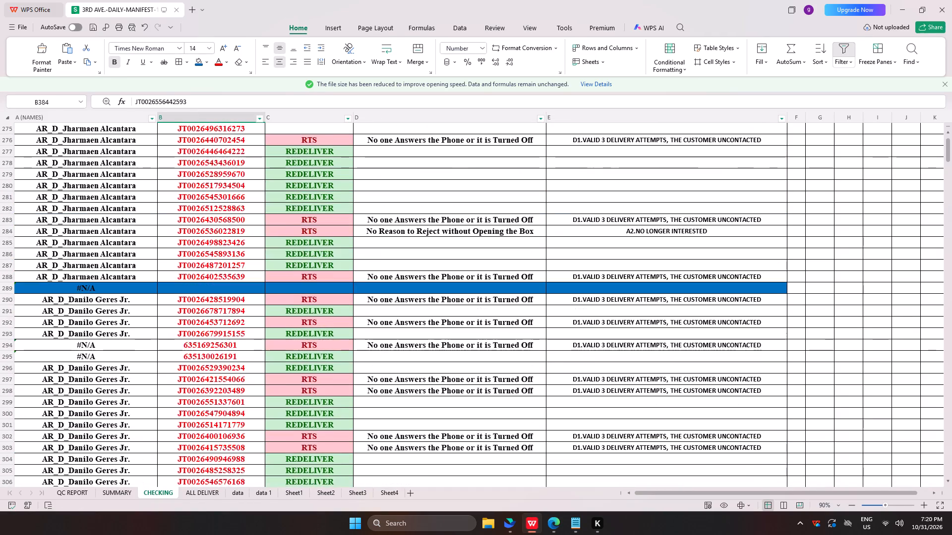
{"action": "scroll", "coordinate": [382, 306], "scroll_direction": "up", "scroll_amount": 20}
{"action": "scroll", "coordinate": [382, 306], "scroll_direction": "up", "scroll_amount": 20}
{"action": "scroll", "coordinate": [382, 306], "scroll_direction": "up", "scroll_amount": 13}
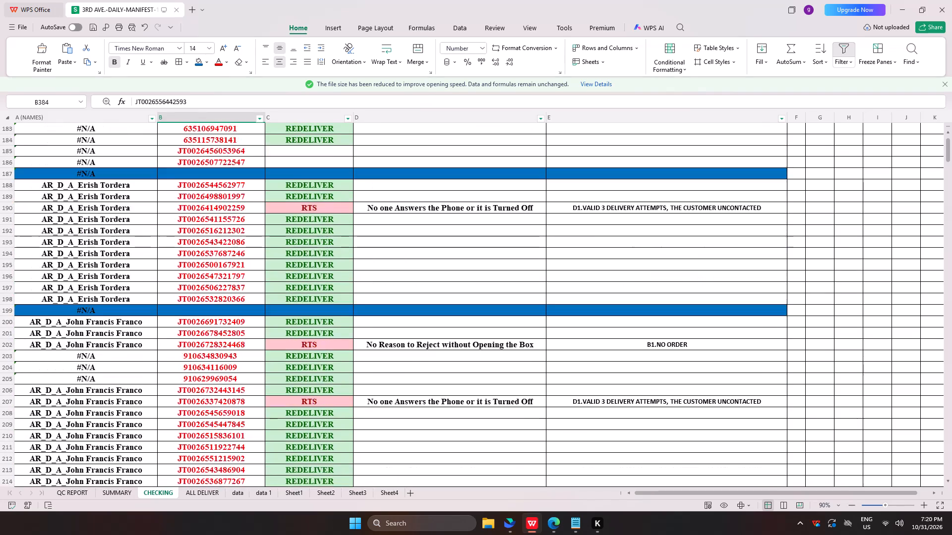
{"action": "scroll", "coordinate": [371, 309], "scroll_direction": "up", "scroll_amount": 20}
{"action": "scroll", "coordinate": [371, 309], "scroll_direction": "up", "scroll_amount": 20}
{"action": "scroll", "coordinate": [371, 309], "scroll_direction": "up", "scroll_amount": 13}
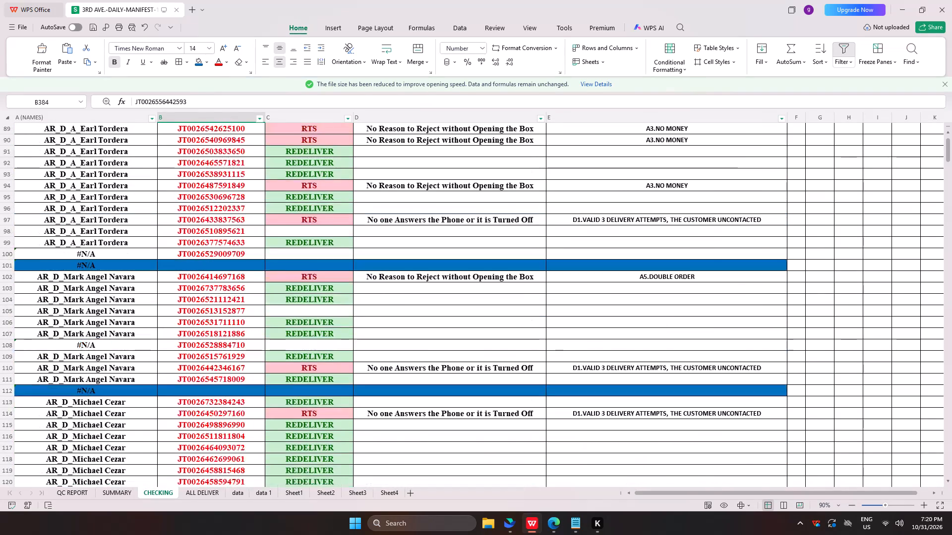
{"action": "scroll", "coordinate": [373, 307], "scroll_direction": "up", "scroll_amount": 20}
{"action": "scroll", "coordinate": [373, 307], "scroll_direction": "up", "scroll_amount": 20}
{"action": "scroll", "coordinate": [373, 307], "scroll_direction": "up", "scroll_amount": 13}
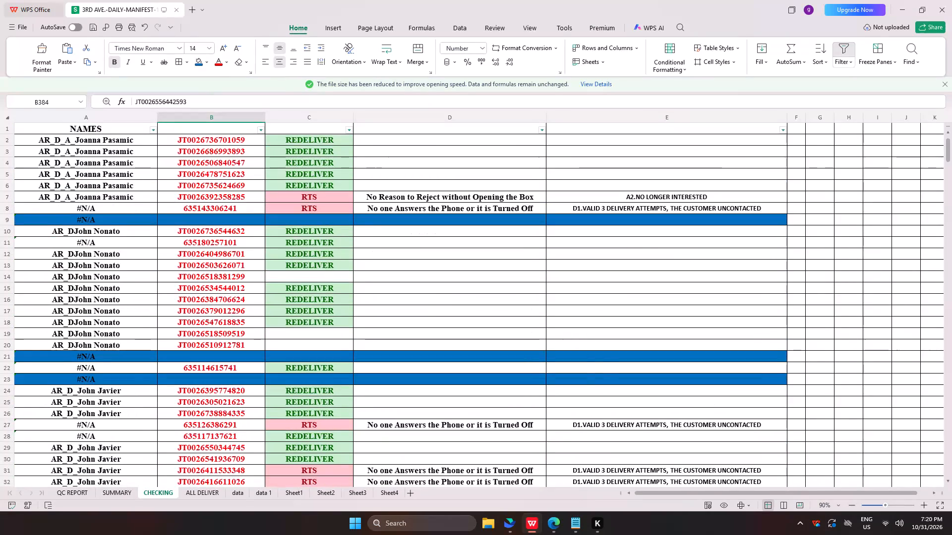
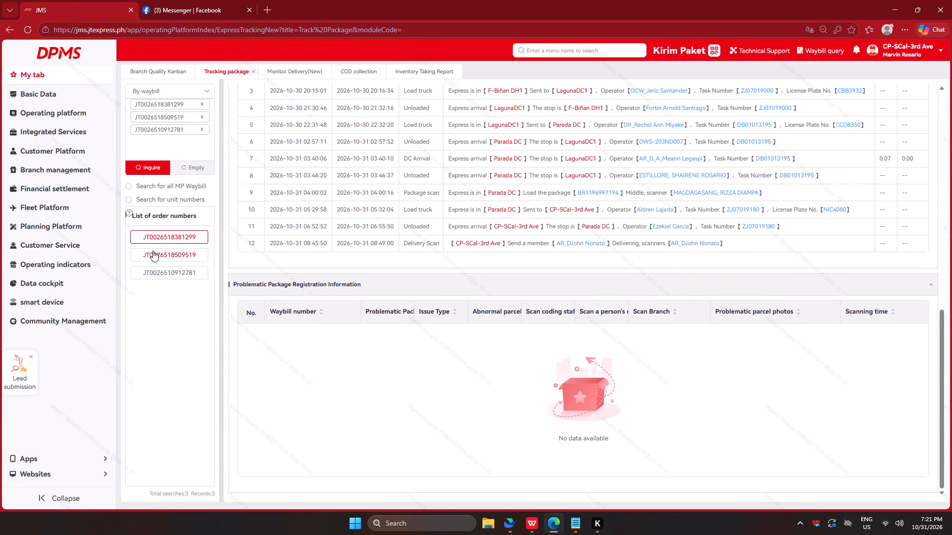
{"action": "left_click", "coordinate": [153, 251]}
{"action": "left_click", "coordinate": [164, 269]}
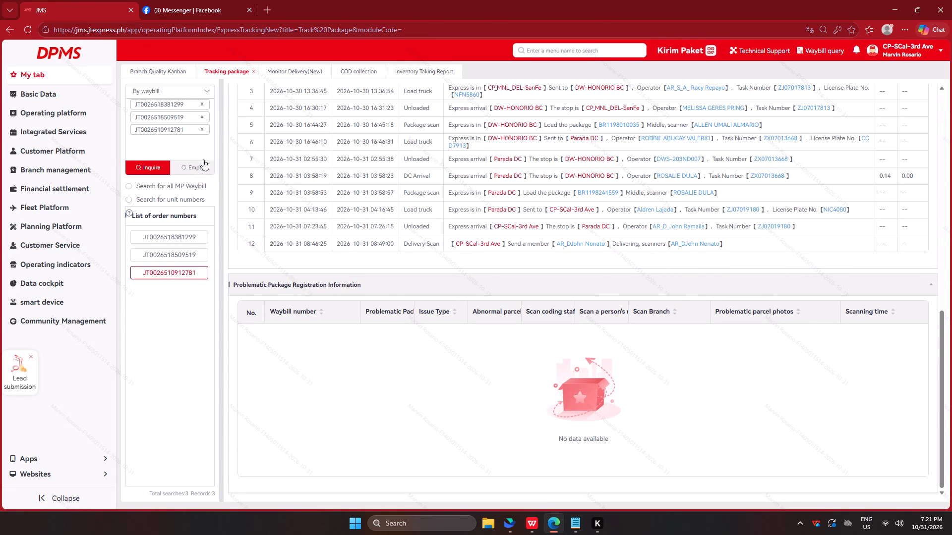
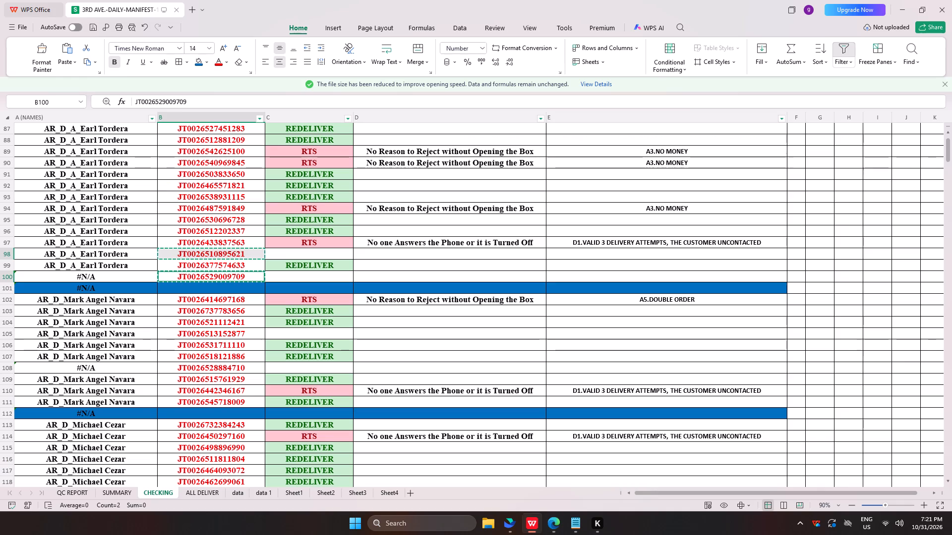
{"action": "left_click", "coordinate": [12, 252]}
{"action": "left_click", "coordinate": [7, 278], "text": "ctrl"}
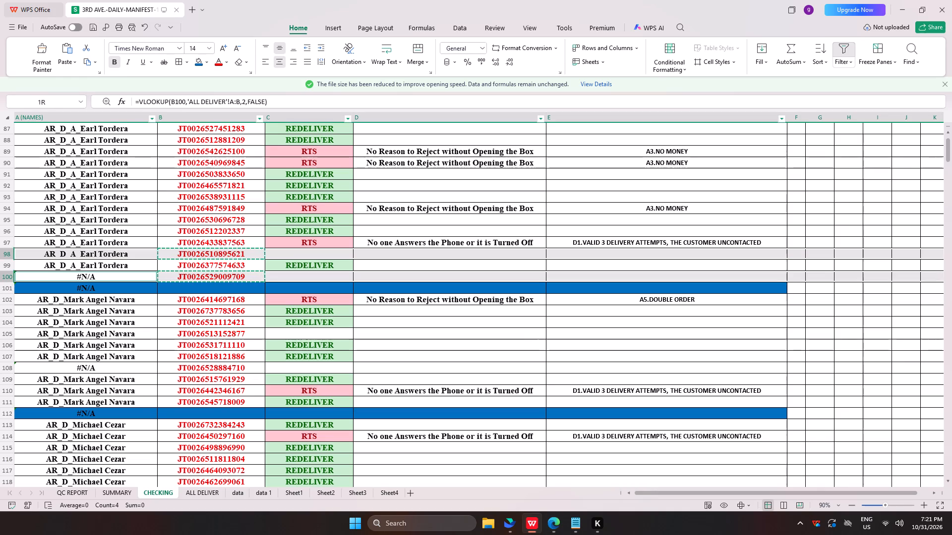
{"action": "right_click", "coordinate": [8, 278]}
{"action": "left_click", "coordinate": [47, 69]}
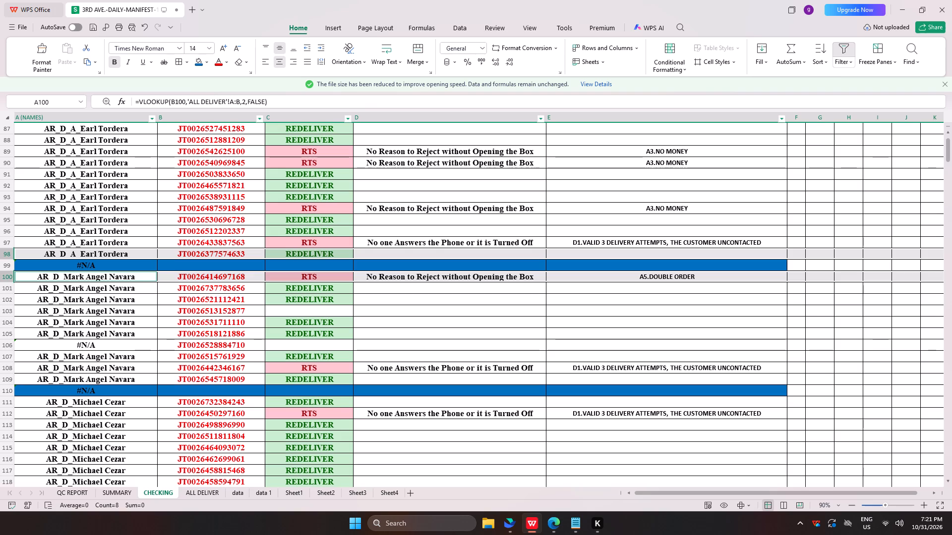
Switch back to the package tracking page in JMS.
{"action": "key", "text": "alt+Tab"}
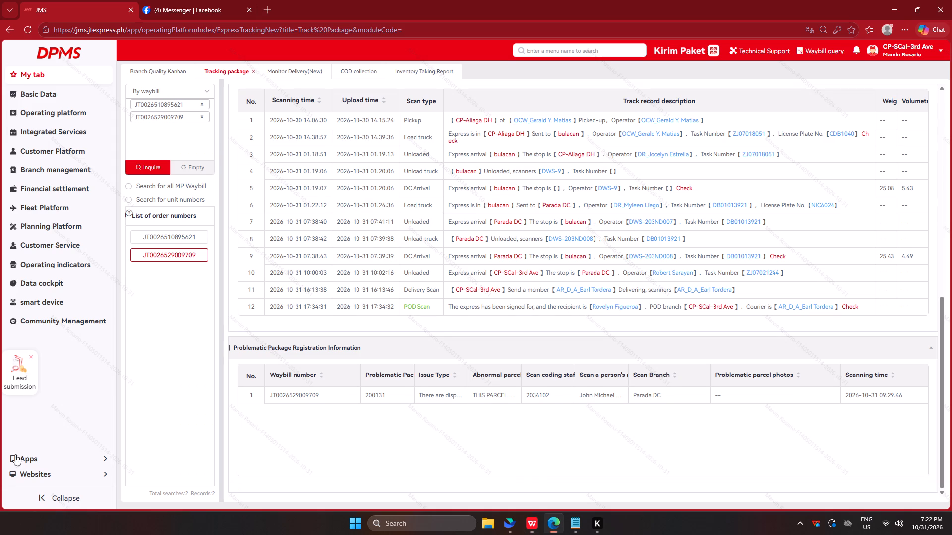
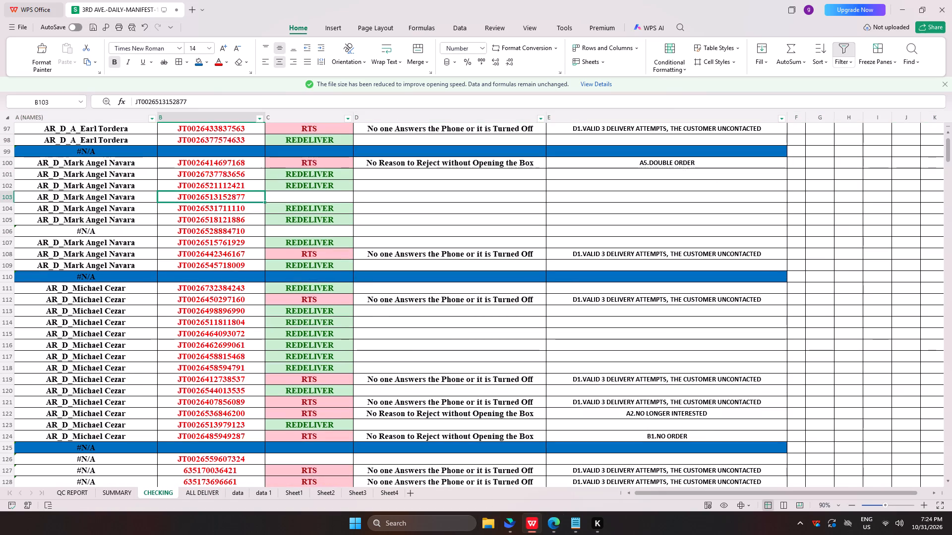
{"action": "left_click", "coordinate": [248, 234], "text": "ctrl"}
{"action": "key", "text": "ctrl+c"}
{"action": "key", "text": "alt+Tab"}
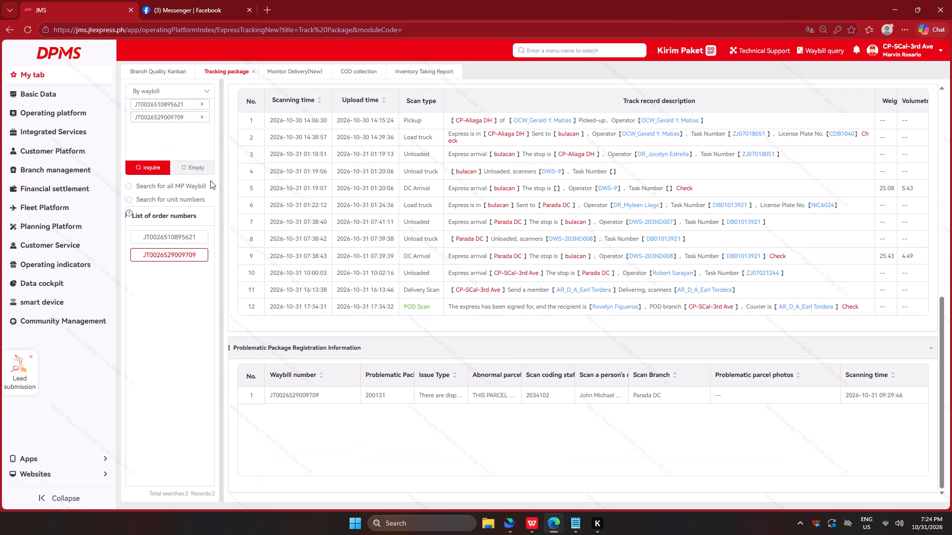
{"action": "left_click", "coordinate": [189, 167]}
{"action": "left_click", "coordinate": [188, 113]}
{"action": "key", "text": "ctrl+v"}
{"action": "left_click", "coordinate": [159, 165]}
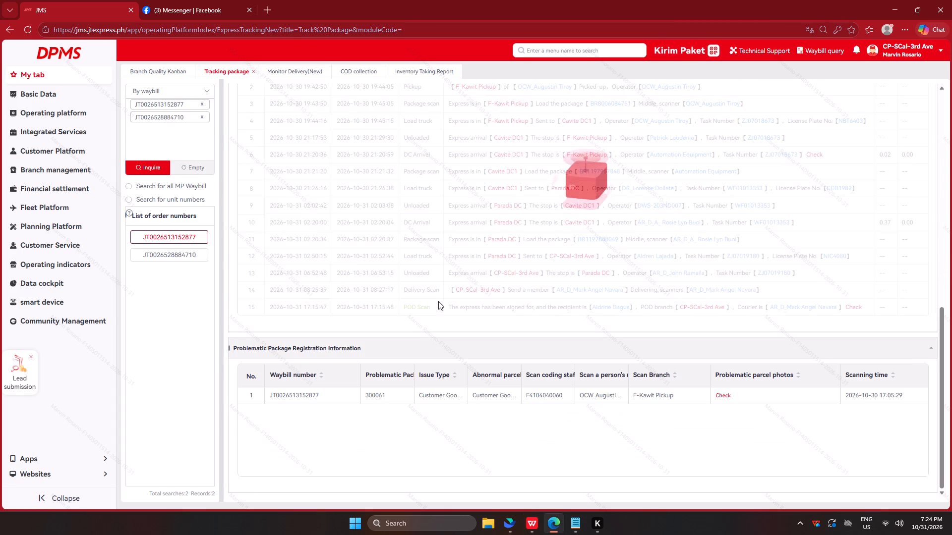
{"action": "left_click", "coordinate": [146, 256]}
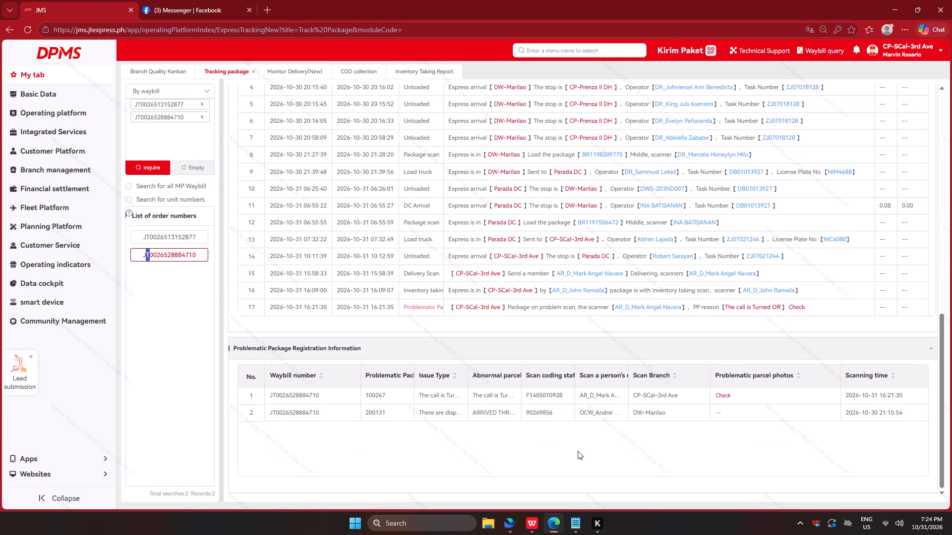
{"action": "left_click", "coordinate": [531, 518]}
{"action": "left_click", "coordinate": [321, 242]}
{"action": "key", "text": "ctrl+c"}
{"action": "left_click", "coordinate": [320, 231]}
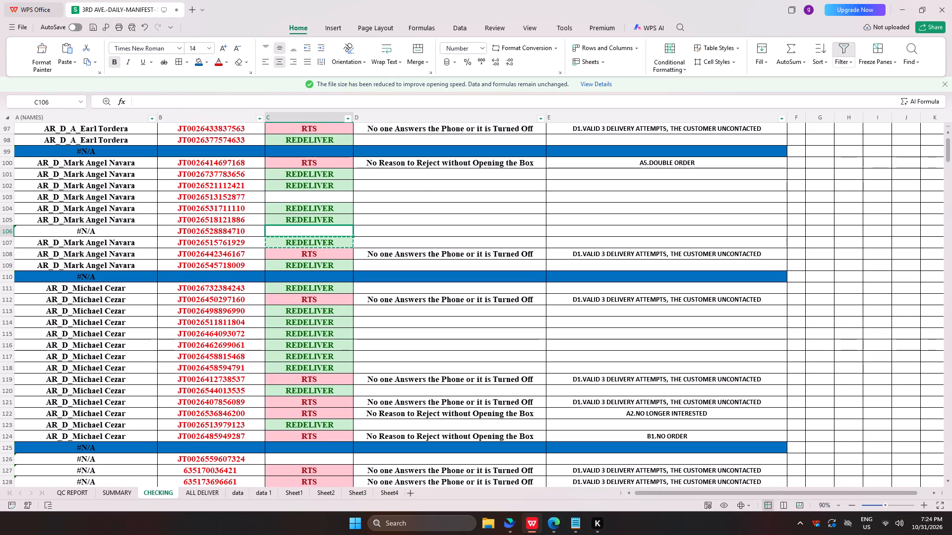
{"action": "key", "text": "ctrl+v"}
{"action": "left_click", "coordinate": [9, 196]}
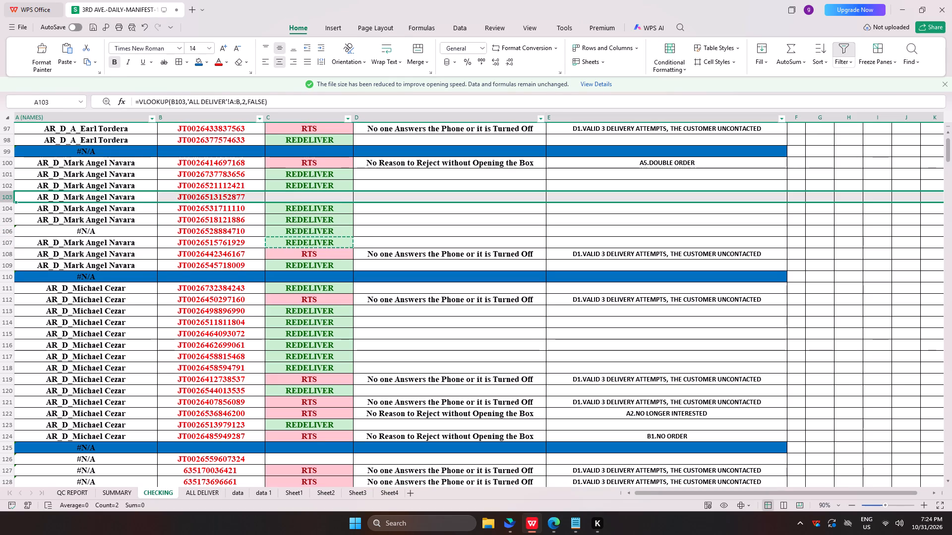
{"action": "right_click", "coordinate": [9, 196]}
{"action": "left_click", "coordinate": [37, 227]}
{"action": "key", "text": "alt+Tab"}
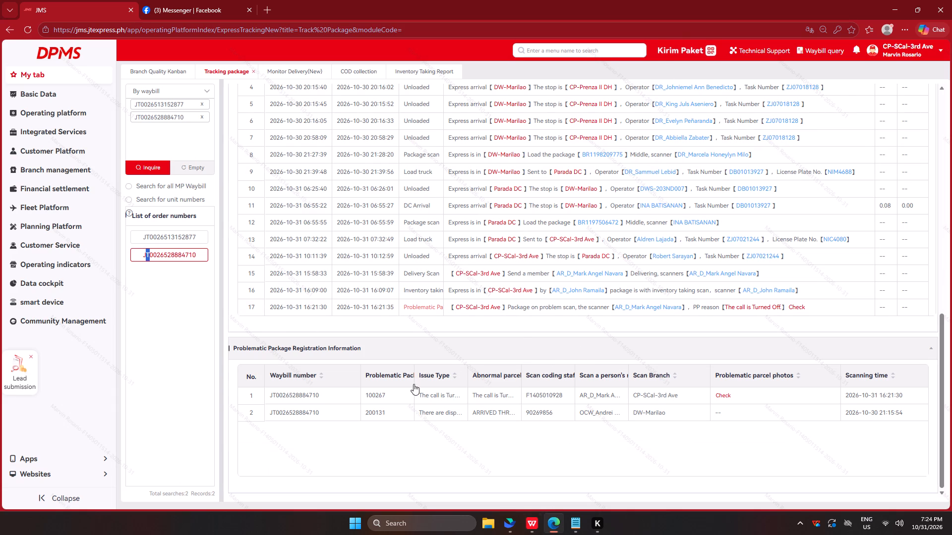
{"action": "left_click", "coordinate": [530, 532]}
{"action": "left_click", "coordinate": [535, 522]}
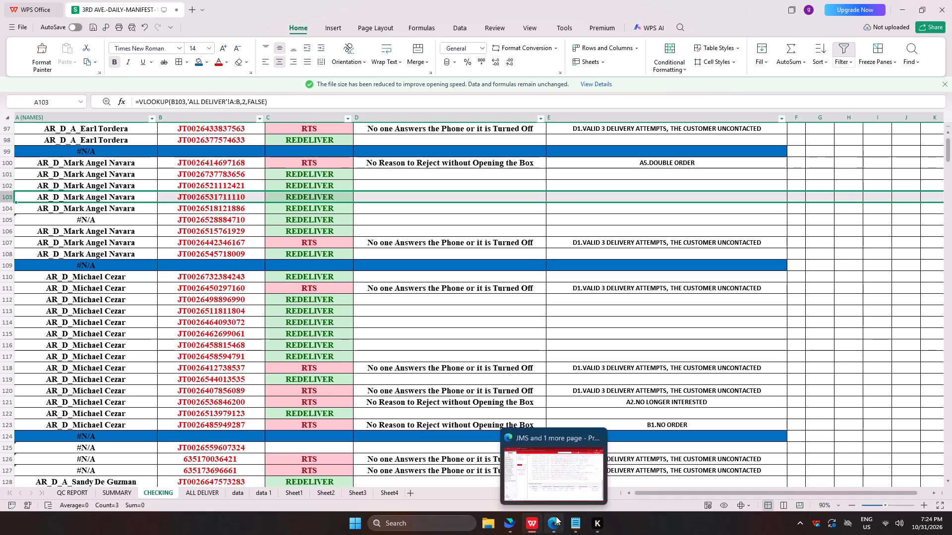
{"action": "left_click", "coordinate": [379, 342]}
{"action": "scroll", "coordinate": [387, 346], "scroll_direction": "down", "scroll_amount": 4}
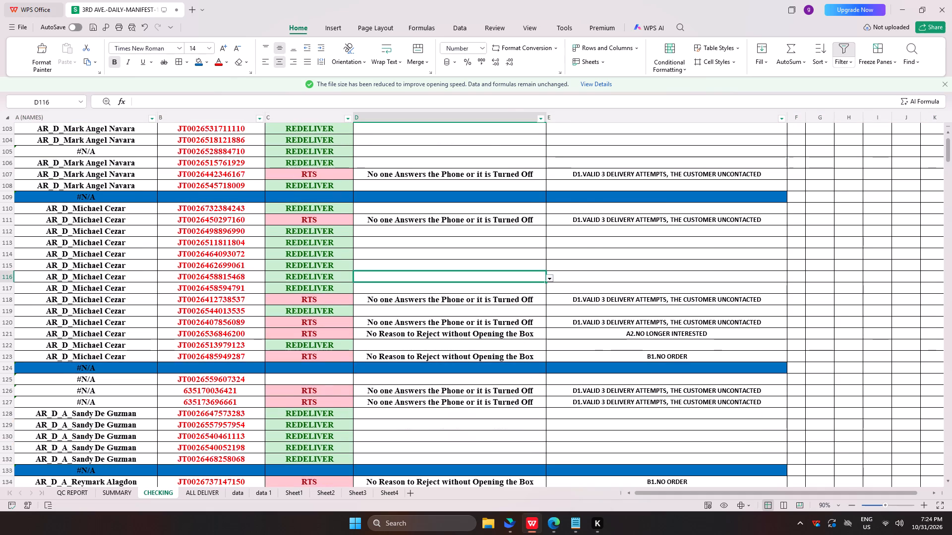
{"action": "left_click", "coordinate": [237, 354]}
{"action": "key", "text": "c"}
{"action": "left_click", "coordinate": [379, 370]}
{"action": "key", "text": "ctrl+z"}
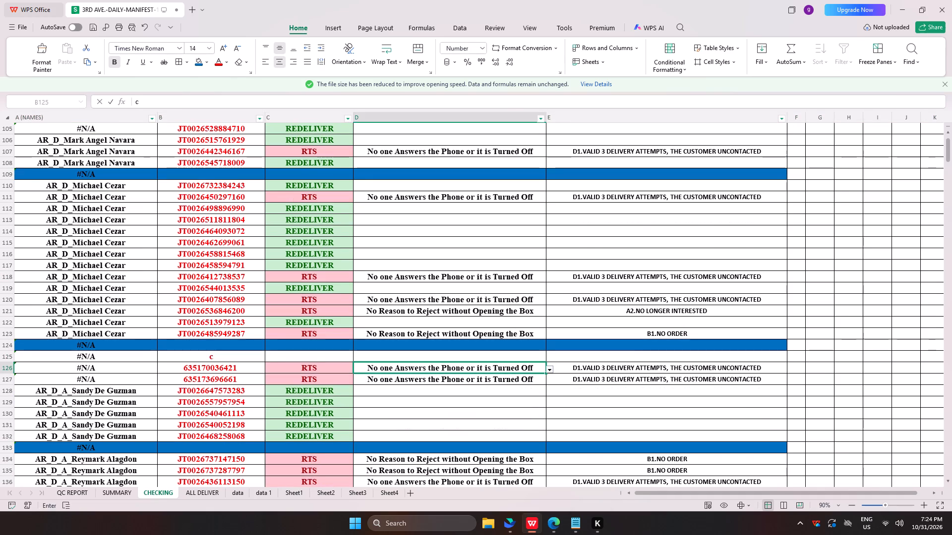
{"action": "key", "text": "ctrl+c"}
{"action": "key", "text": "alt+Tab"}
{"action": "left_click", "coordinate": [189, 167]}
{"action": "left_click", "coordinate": [188, 143]}
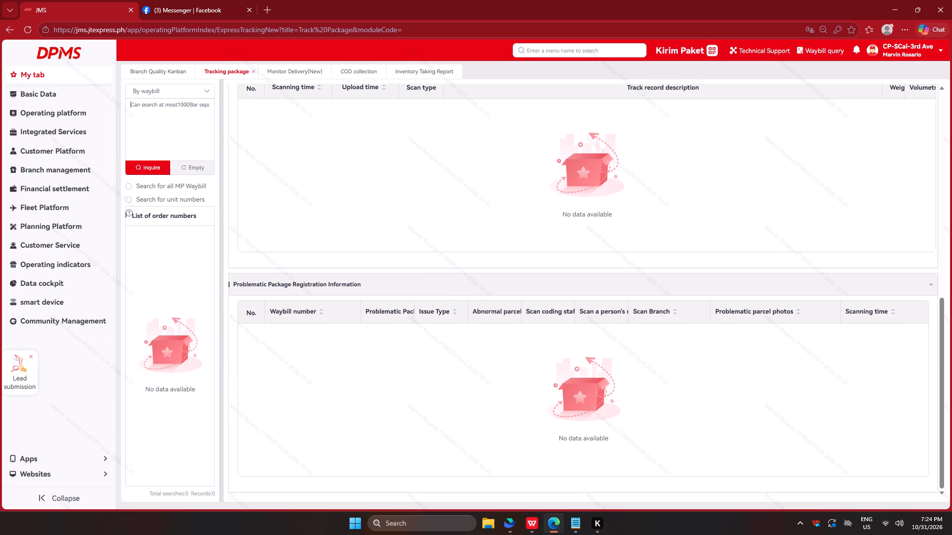
{"action": "key", "text": "ctrl+v"}
{"action": "left_click", "coordinate": [150, 168]}
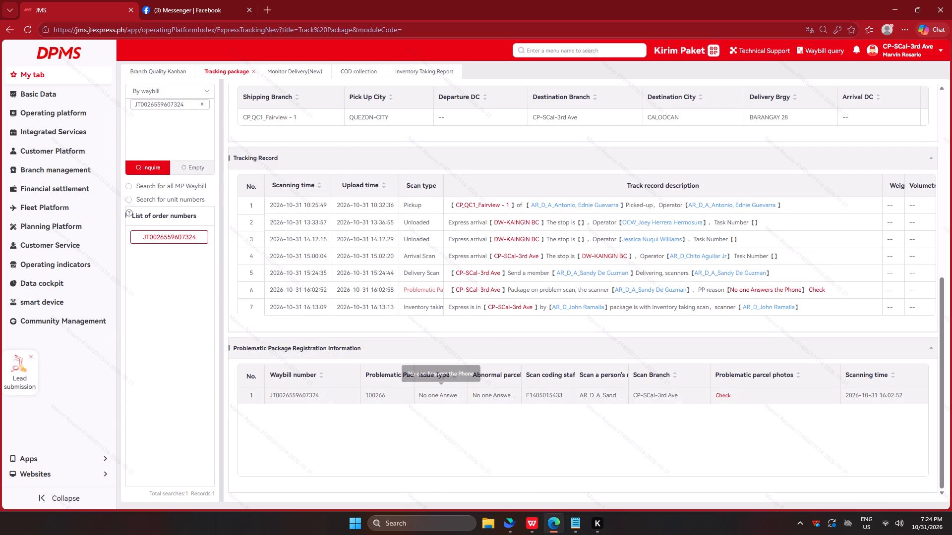
{"action": "key", "text": "alt+Tab"}
{"action": "left_click", "coordinate": [314, 392]}
{"action": "key", "text": "ctrl+c"}
{"action": "left_click", "coordinate": [322, 355]}
{"action": "key", "text": "ctrl+v"}
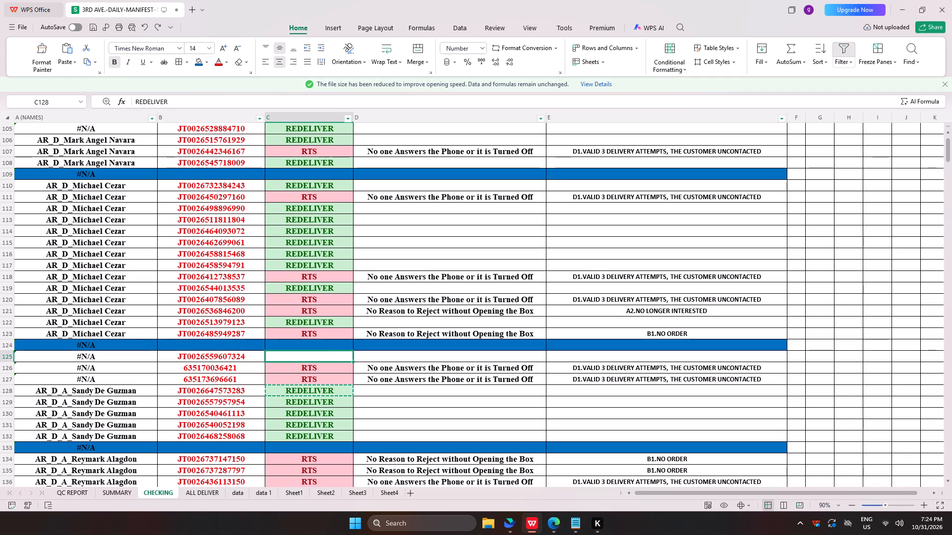
{"action": "scroll", "coordinate": [345, 378], "scroll_direction": "down", "scroll_amount": 9}
{"action": "left_click", "coordinate": [251, 289]}
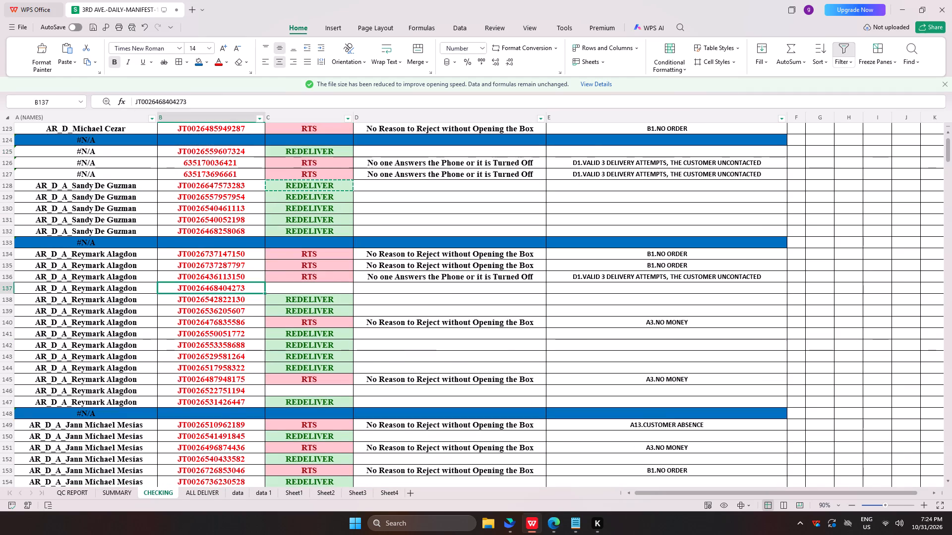
{"action": "left_click", "coordinate": [261, 390], "text": "ctrl"}
{"action": "key", "text": "ctrl+c"}
{"action": "key", "text": "alt+Tab"}
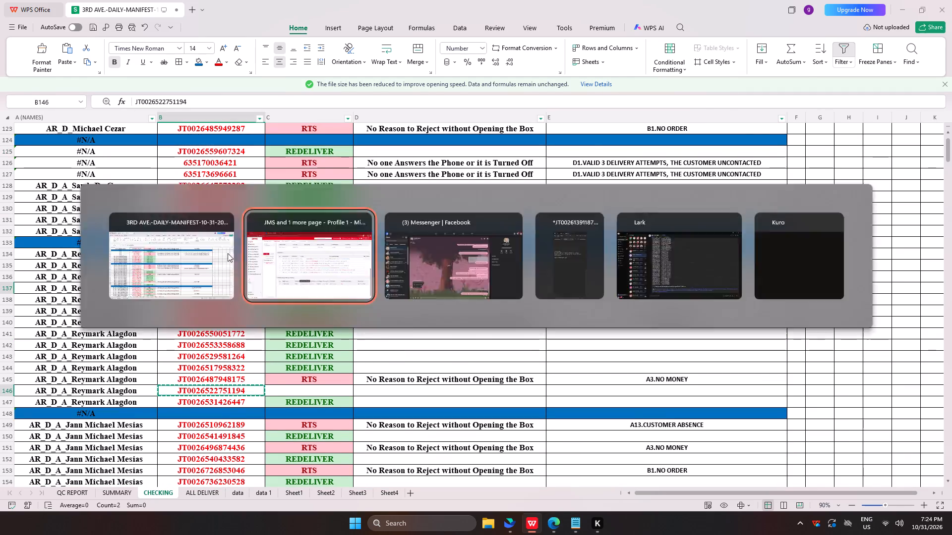
{"action": "left_click", "coordinate": [191, 165]}
{"action": "left_click", "coordinate": [188, 146]}
{"action": "key", "text": "ctrl+v"}
{"action": "left_click", "coordinate": [145, 167]}
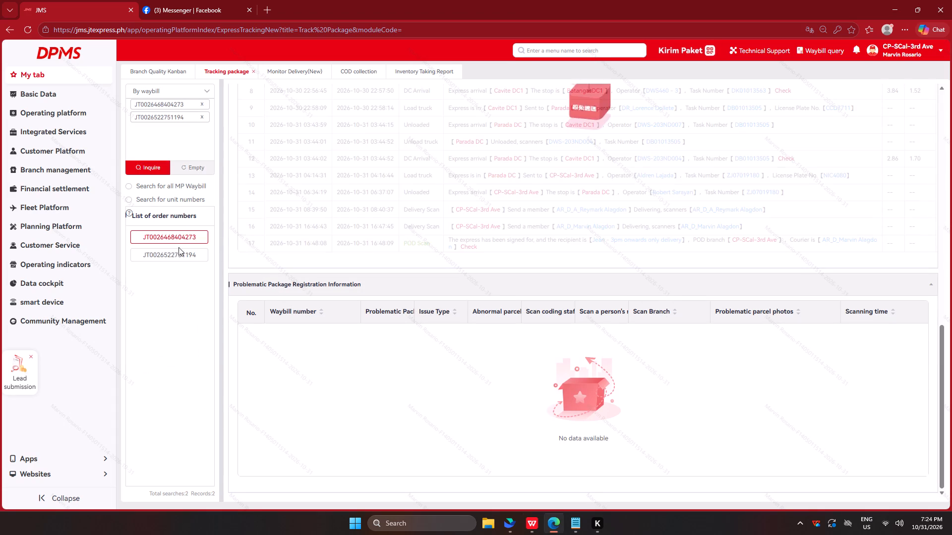
{"action": "left_click", "coordinate": [180, 256]}
{"action": "key", "text": "alt+Tab"}
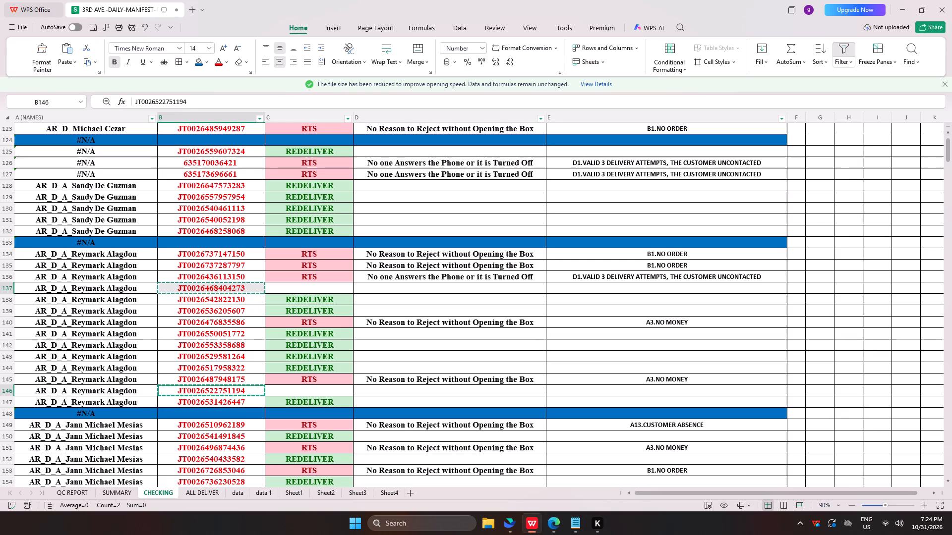
{"action": "left_click", "coordinate": [10, 289]}
{"action": "left_click", "coordinate": [11, 391], "text": "ctrl"}
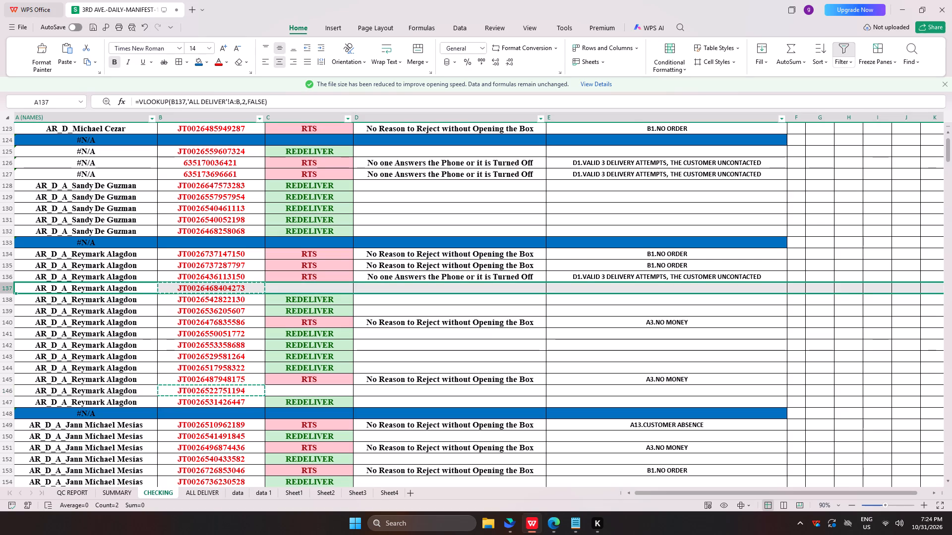
{"action": "right_click", "coordinate": [11, 391]}
{"action": "left_click", "coordinate": [66, 179]}
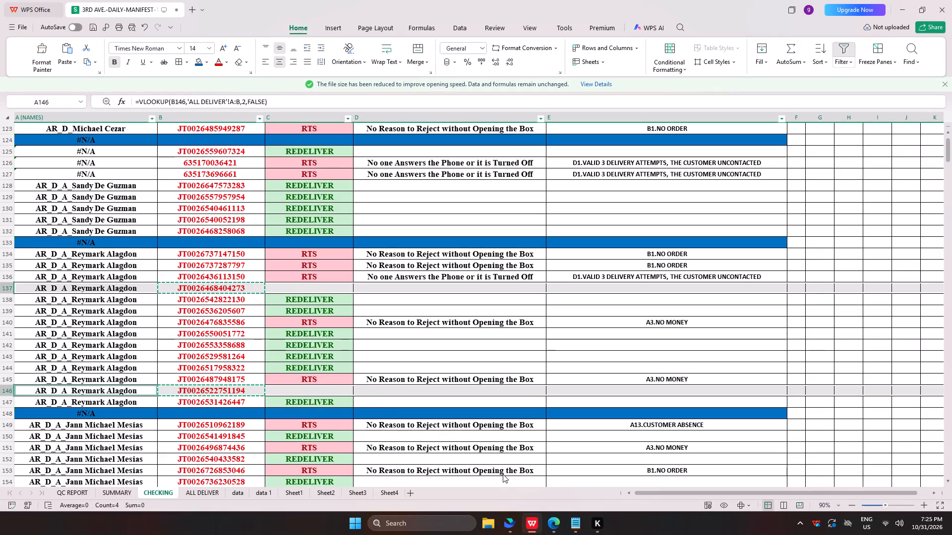
{"action": "scroll", "coordinate": [391, 392], "scroll_direction": "down", "scroll_amount": 7}
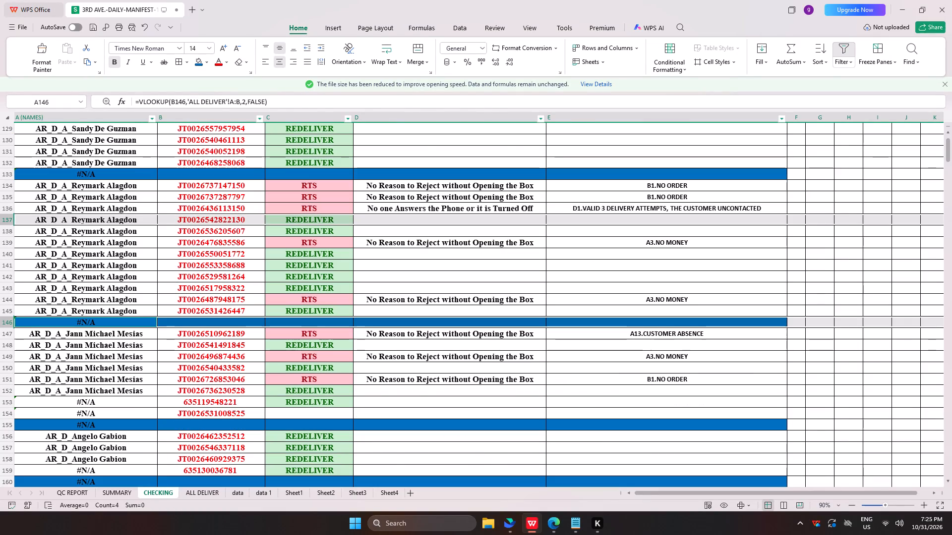
{"action": "left_click", "coordinate": [244, 322]}
{"action": "key", "text": "ctrl+c"}
{"action": "key", "text": "alt+Tab"}
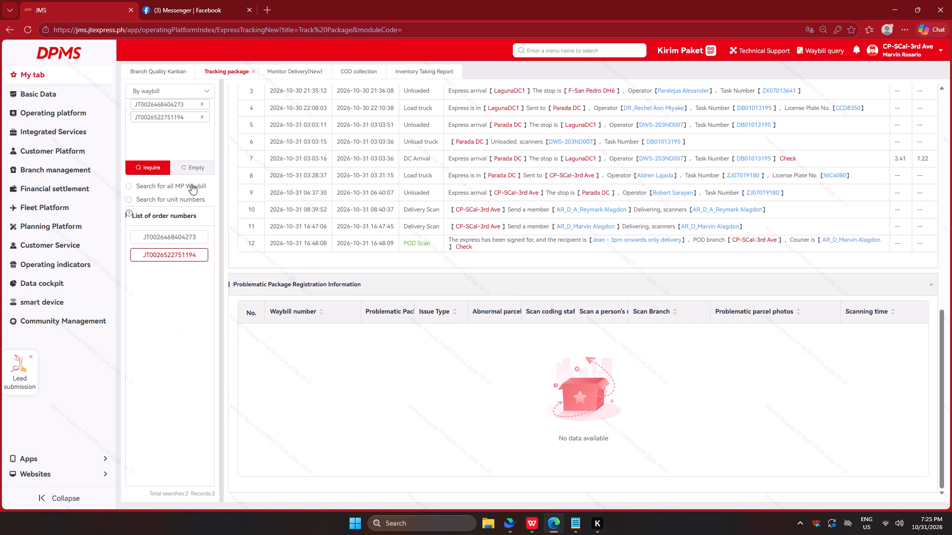
{"action": "left_click", "coordinate": [194, 162]}
{"action": "left_click", "coordinate": [199, 133]}
{"action": "key", "text": "ctrl+v"}
{"action": "left_click", "coordinate": [154, 167]}
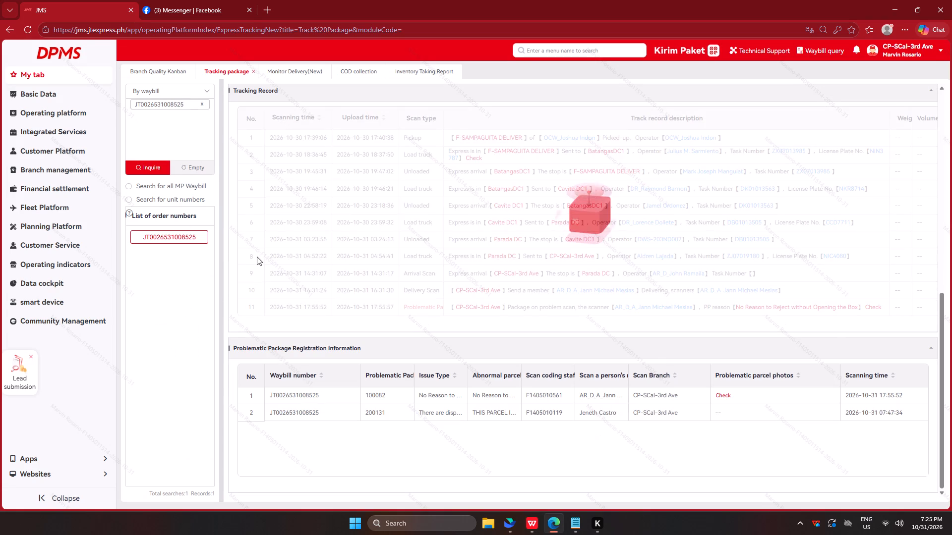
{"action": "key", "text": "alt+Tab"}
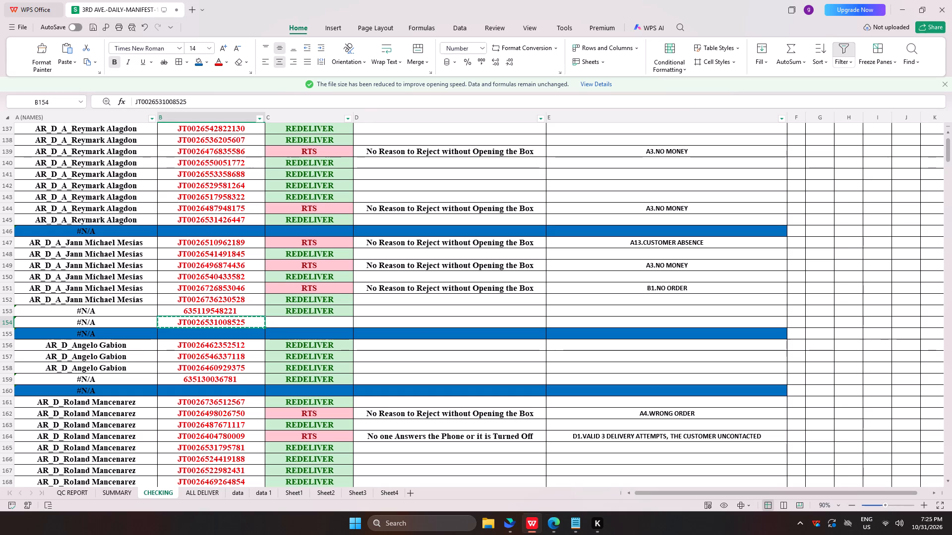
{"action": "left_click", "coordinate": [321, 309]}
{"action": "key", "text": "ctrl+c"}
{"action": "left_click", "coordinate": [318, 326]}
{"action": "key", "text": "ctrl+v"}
{"action": "key", "text": "alt+Tab"}
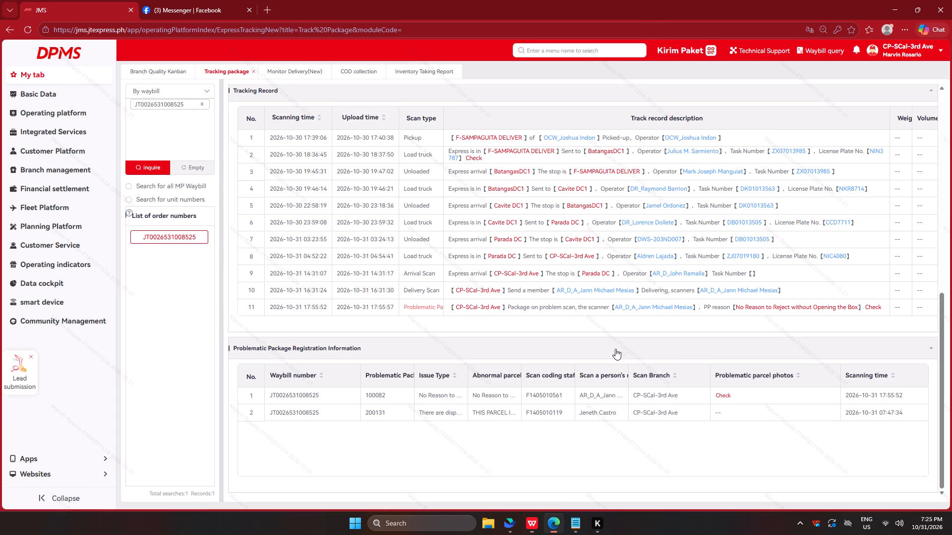
{"action": "key", "text": "alt+Tab"}
{"action": "left_click_drag", "start_coordinate": [321, 267], "coordinate": [417, 266]}
{"action": "key", "text": "ctrl+c"}
{"action": "left_click", "coordinate": [328, 325]}
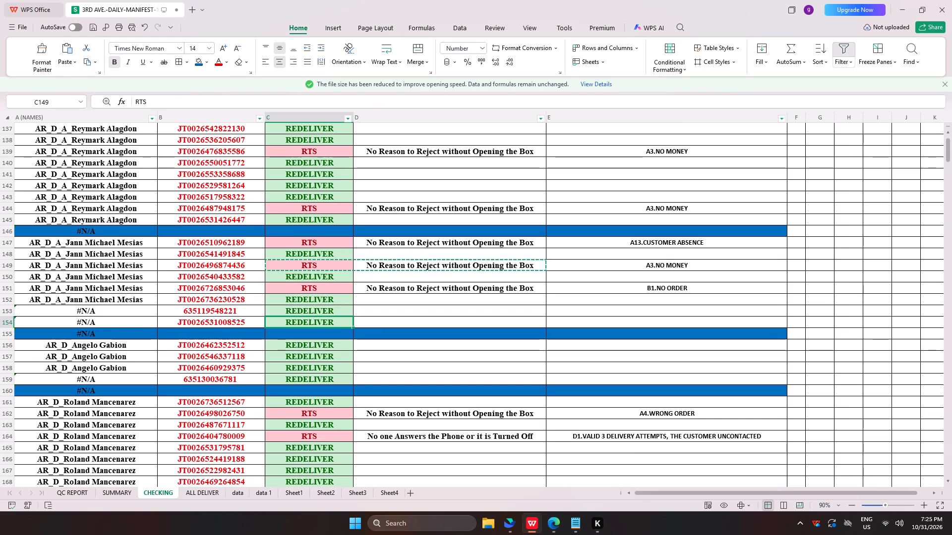
{"action": "key", "text": "ctrl+v"}
{"action": "key", "text": "alt+Tab"}
{"action": "left_click", "coordinate": [873, 308]}
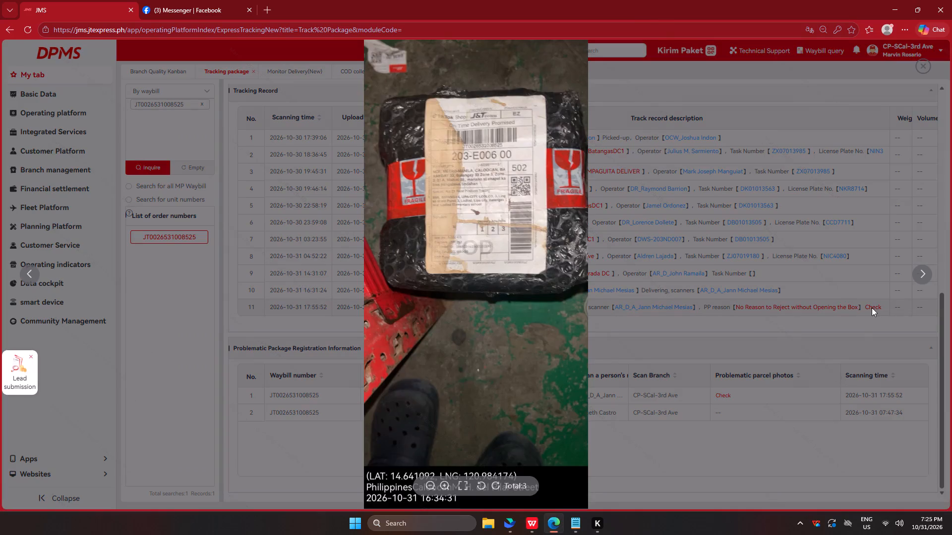
{"action": "key", "text": "Right"}
{"action": "key", "text": "Right"}
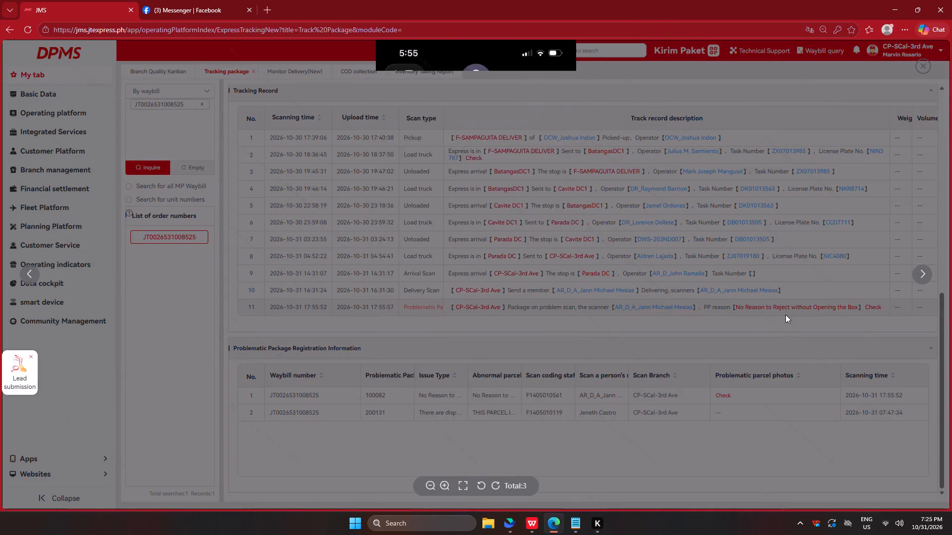
{"action": "key", "text": "Left"}
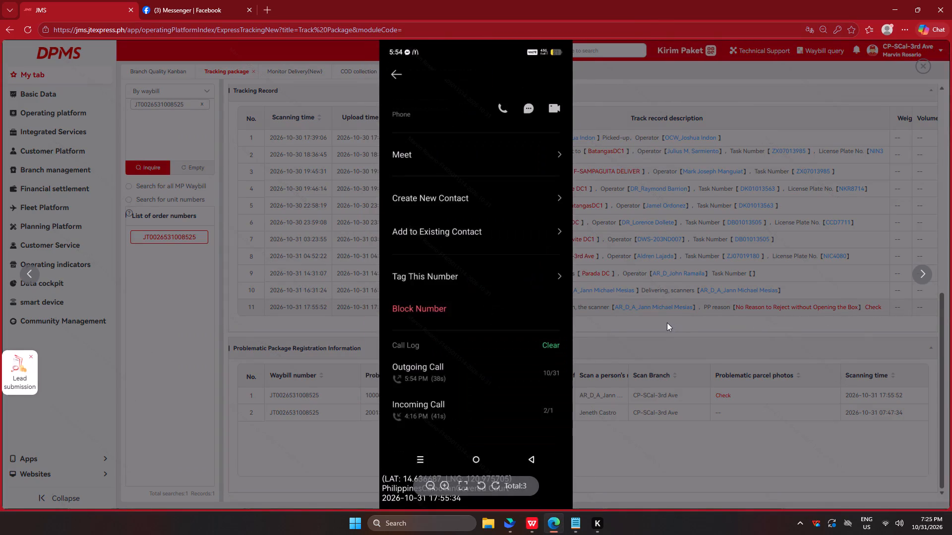
{"action": "key", "text": "Left"}
{"action": "key", "text": "Right"}
{"action": "key", "text": "Right"}
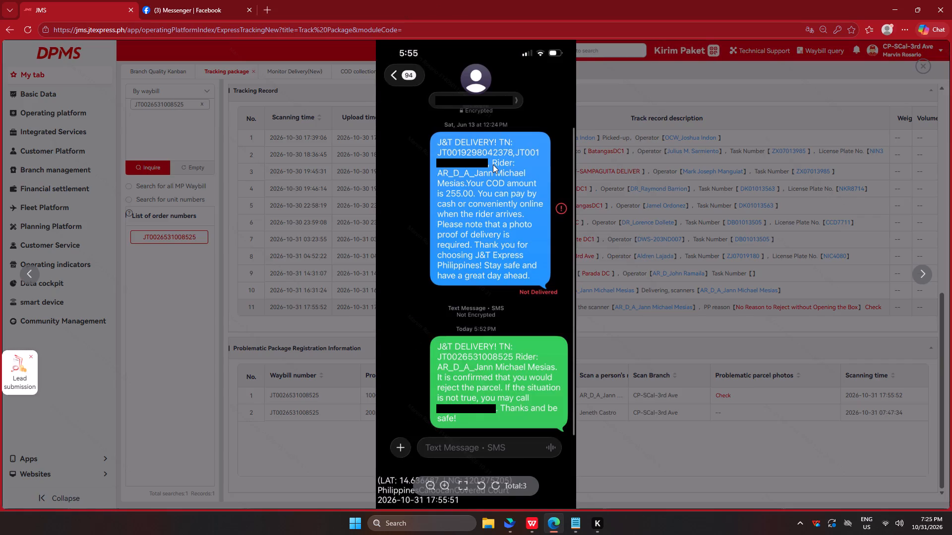
{"action": "key", "text": "Right"}
{"action": "key", "text": "Right"}
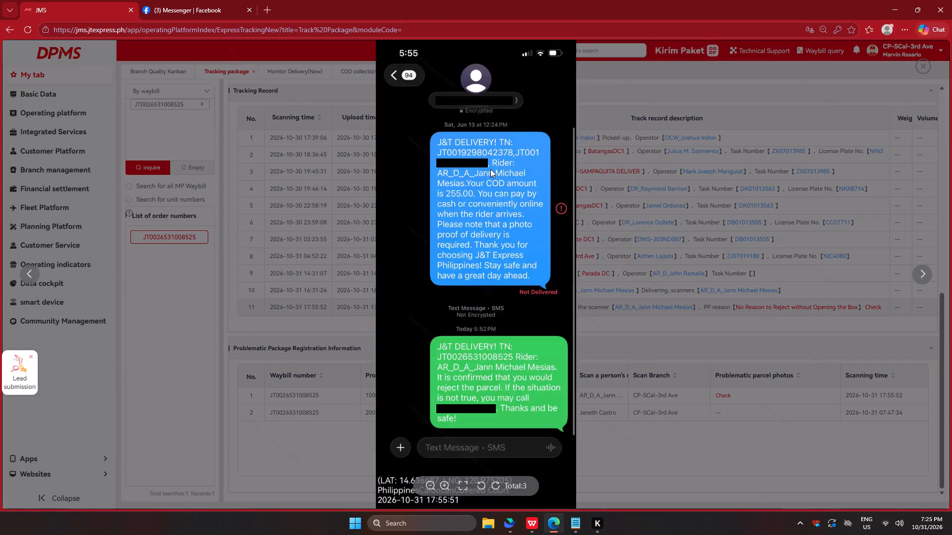
{"action": "key", "text": "Right"}
{"action": "key", "text": "Escape"}
{"action": "key", "text": "alt+Tab"}
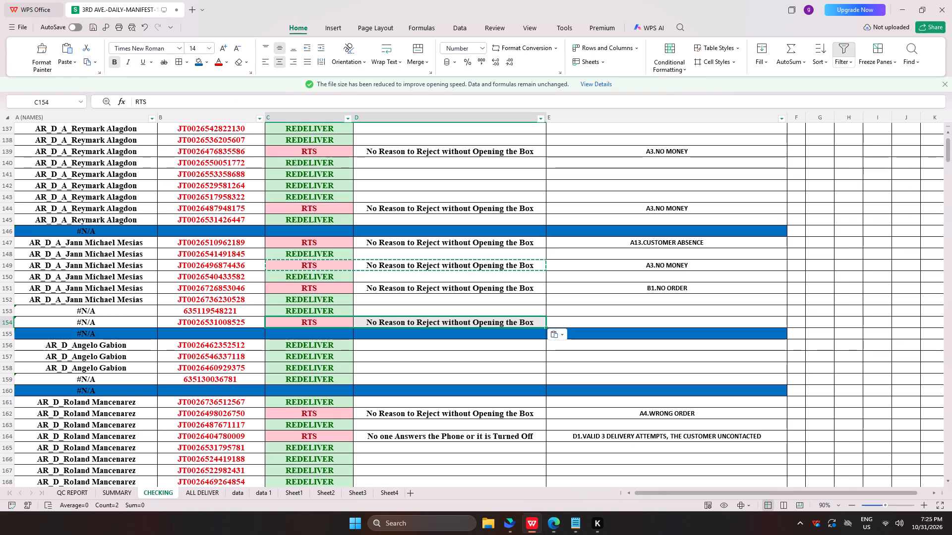
{"action": "scroll", "coordinate": [382, 308], "scroll_direction": "down", "scroll_amount": 6}
{"action": "left_click", "coordinate": [676, 155]}
{"action": "key", "text": "ctrl+c"}
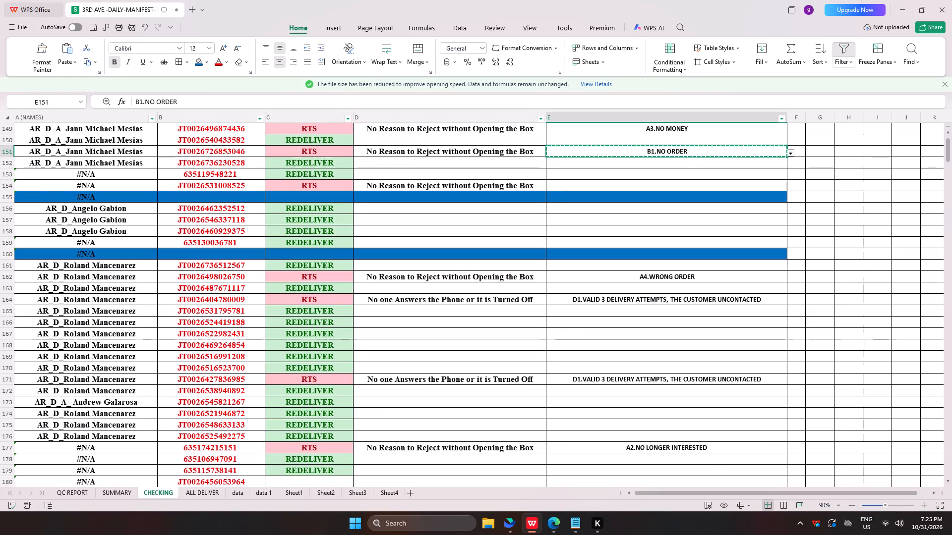
{"action": "left_click", "coordinate": [651, 178]}
{"action": "key", "text": "ctrl+v"}
{"action": "left_click", "coordinate": [666, 184], "text": "ctrl"}
{"action": "key", "text": "ctrl+z"}
{"action": "left_click", "coordinate": [667, 184]}
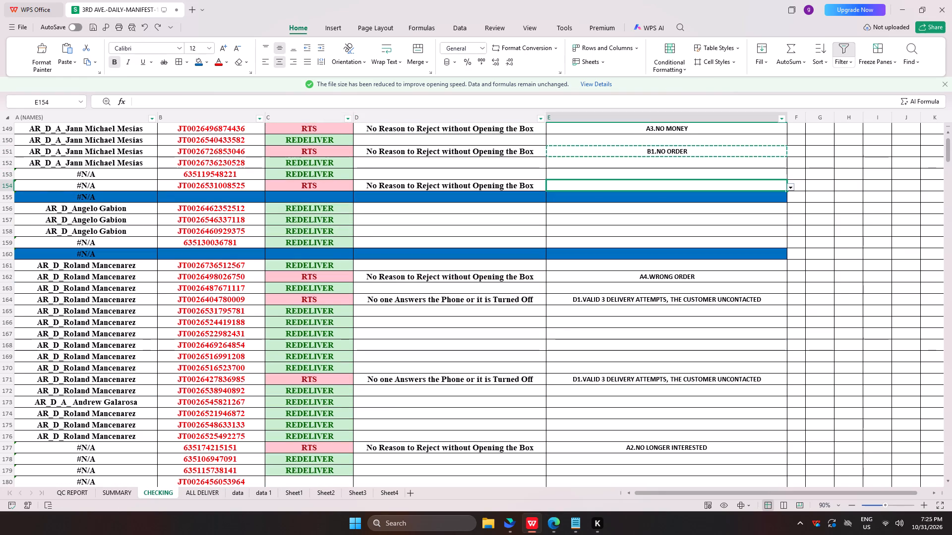
{"action": "key", "text": "ctrl+v"}
{"action": "scroll", "coordinate": [330, 288], "scroll_direction": "down", "scroll_amount": 6}
{"action": "left_click_drag", "start_coordinate": [246, 371], "coordinate": [245, 375]}
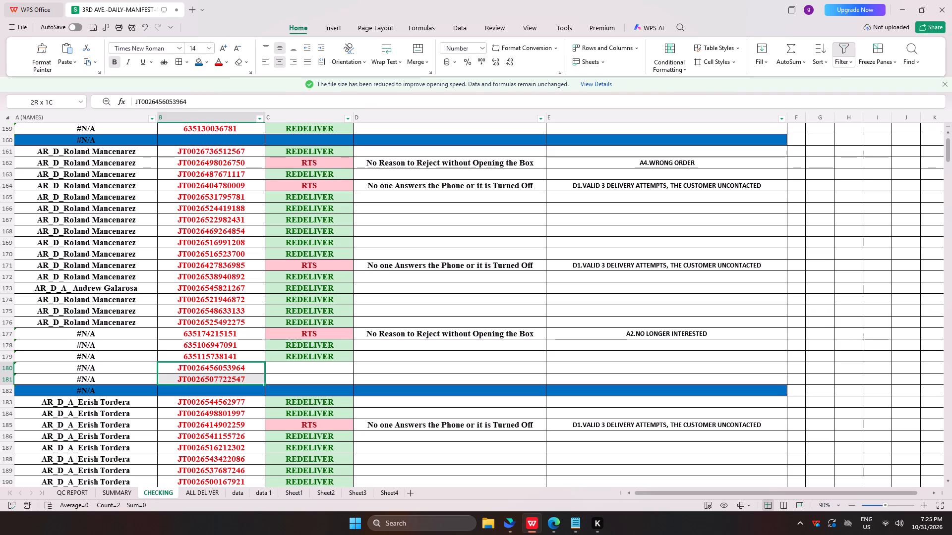
{"action": "left_click_drag", "start_coordinate": [245, 375], "coordinate": [244, 378]}
{"action": "key", "text": "ctrl+c"}
{"action": "key", "text": "alt+Tab"}
{"action": "left_click", "coordinate": [207, 165]}
{"action": "left_click", "coordinate": [191, 154]}
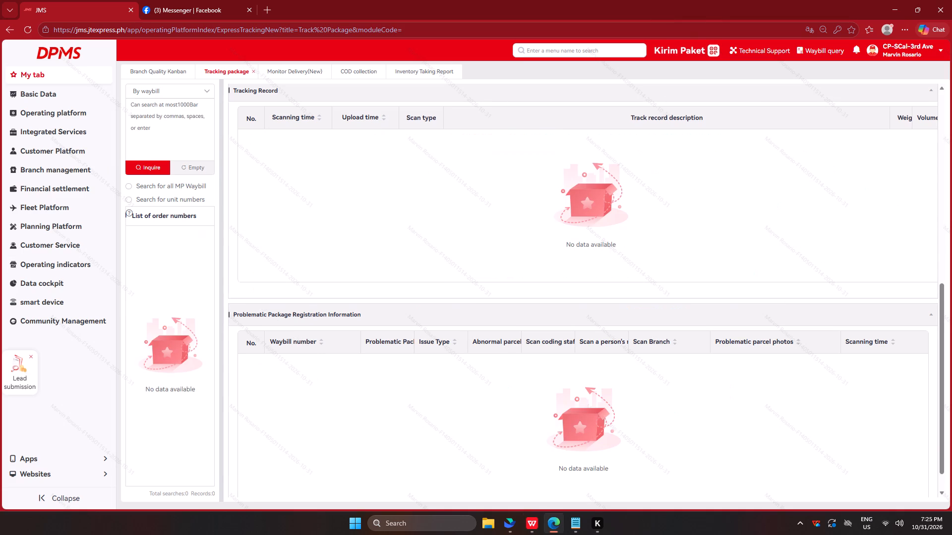
{"action": "key", "text": "ctrl+v"}
{"action": "left_click", "coordinate": [156, 168]}
{"action": "scroll", "coordinate": [317, 285], "scroll_direction": "down", "scroll_amount": 8}
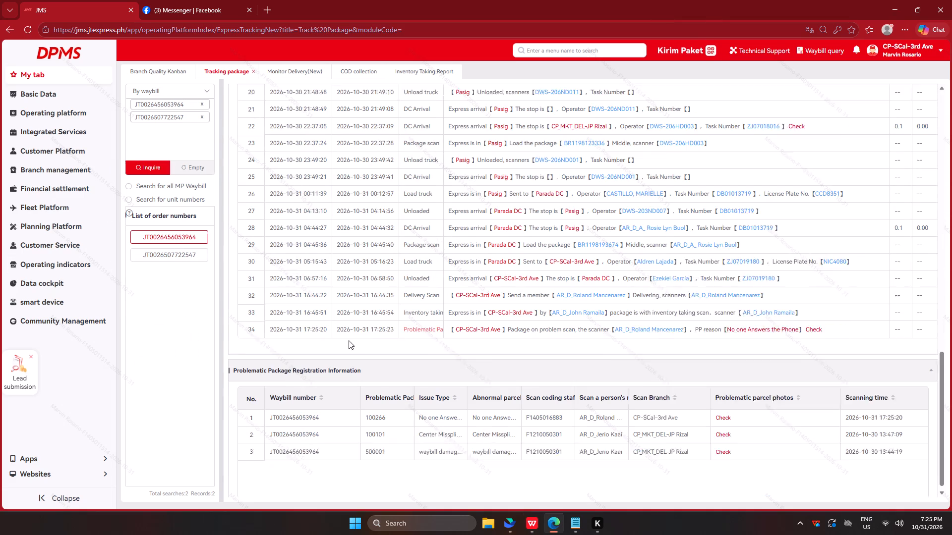
{"action": "scroll", "coordinate": [349, 340], "scroll_direction": "down", "scroll_amount": 8}
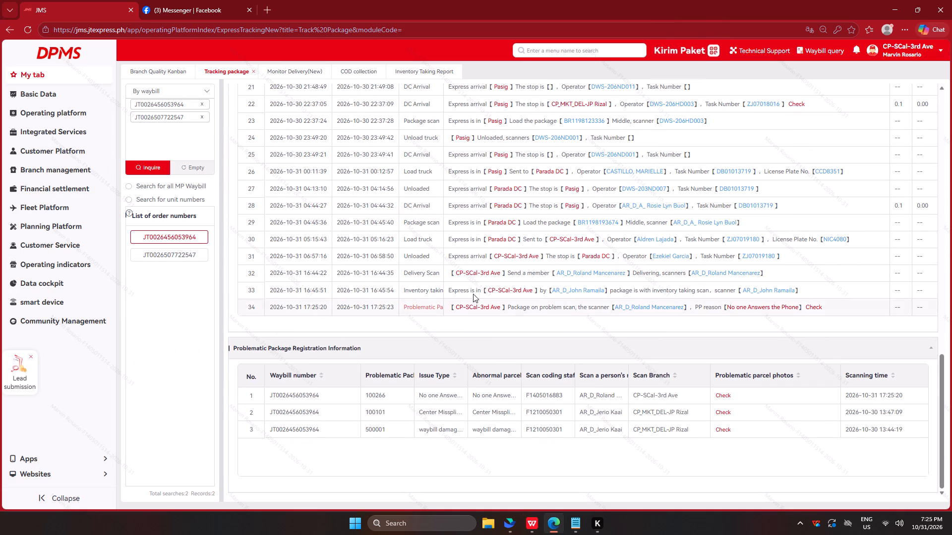
{"action": "key", "text": "alt+Tab"}
{"action": "left_click", "coordinate": [317, 348]}
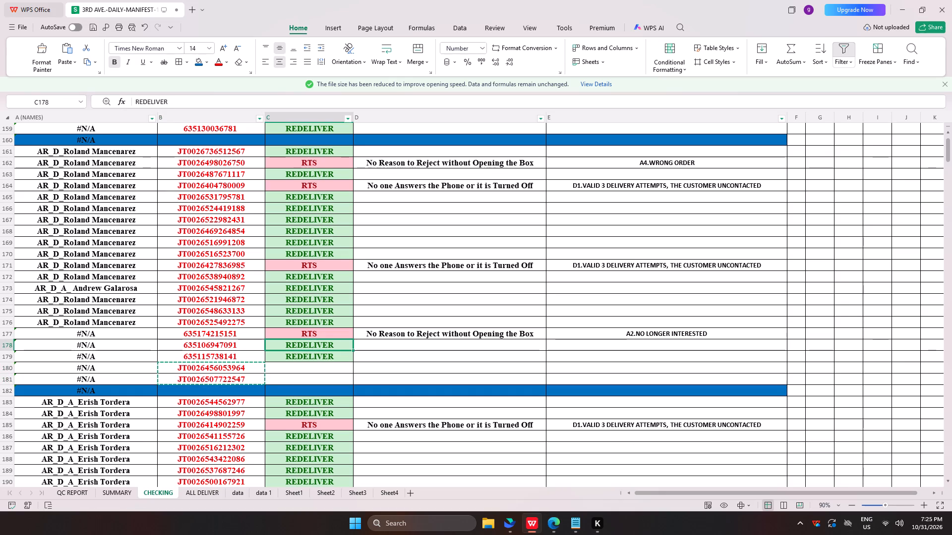
{"action": "key", "text": "ctrl+c"}
{"action": "left_click", "coordinate": [313, 368]}
{"action": "key", "text": "ctrl+v"}
{"action": "left_click", "coordinate": [310, 379]}
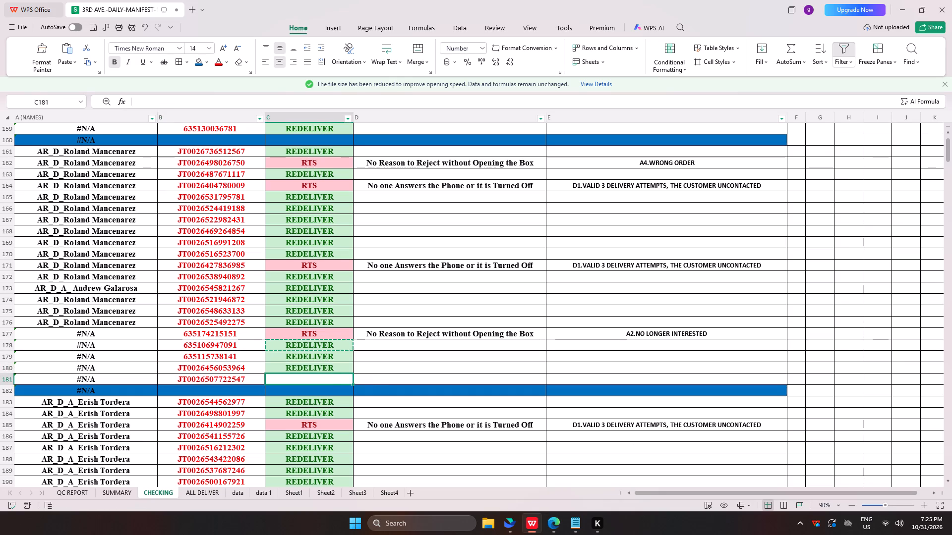
{"action": "key", "text": "ctrl+v"}
{"action": "key", "text": "alt+Tab"}
{"action": "left_click", "coordinate": [171, 258]}
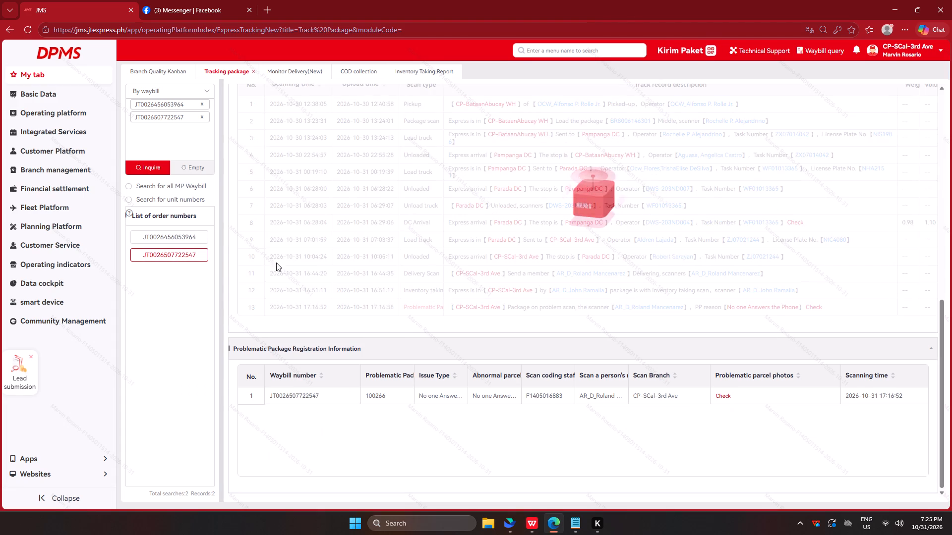
{"action": "key", "text": "alt+Tab"}
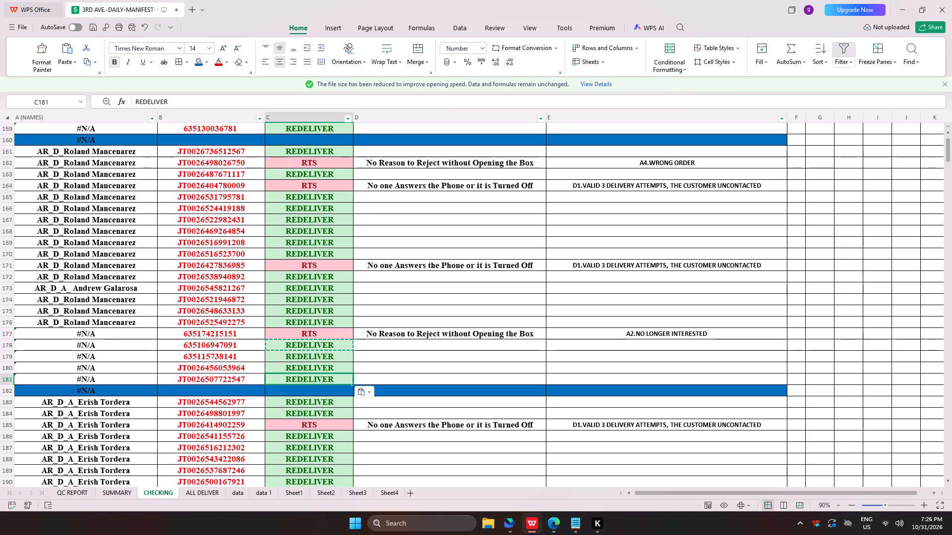
{"action": "key", "text": "alt+Tab"}
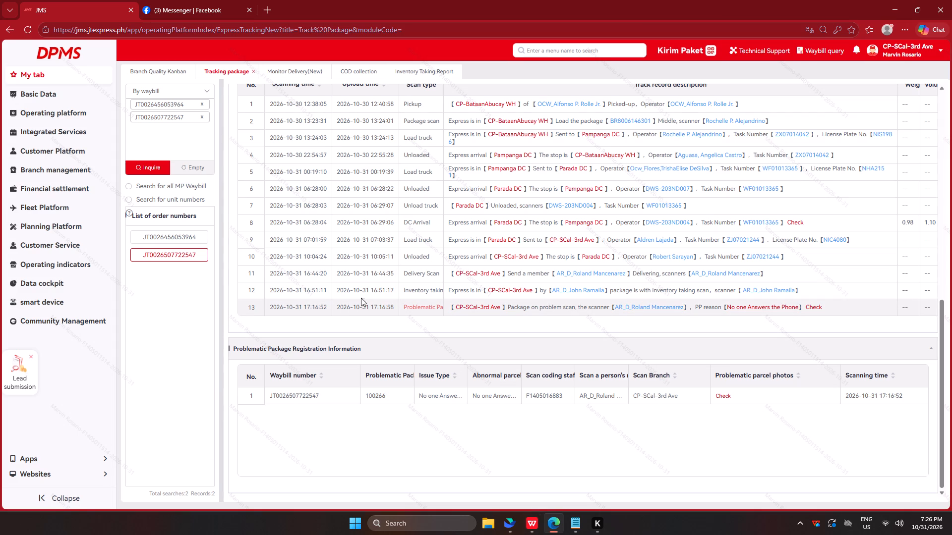
{"action": "key", "text": "alt+Tab"}
{"action": "scroll", "coordinate": [349, 296], "scroll_direction": "down", "scroll_amount": 6}
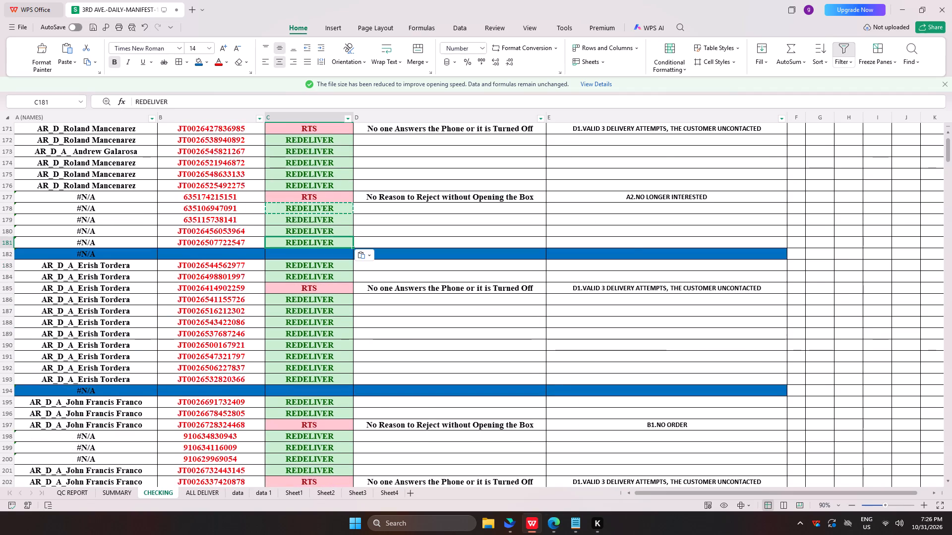
{"action": "scroll", "coordinate": [354, 316], "scroll_direction": "down", "scroll_amount": 13}
{"action": "scroll", "coordinate": [352, 316], "scroll_direction": "down", "scroll_amount": 20}
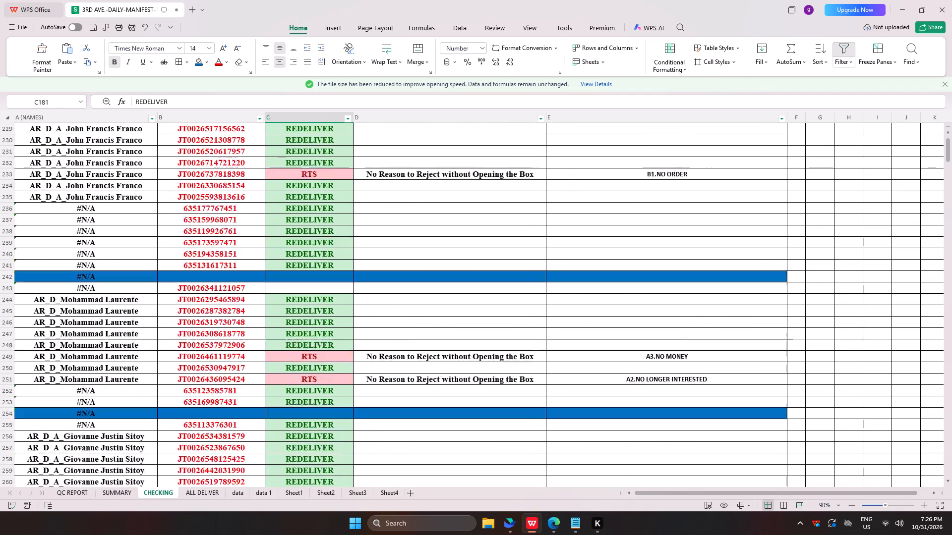
{"action": "left_click", "coordinate": [223, 220]}
{"action": "key", "text": "ctrl+c"}
{"action": "key", "text": "alt+Tab"}
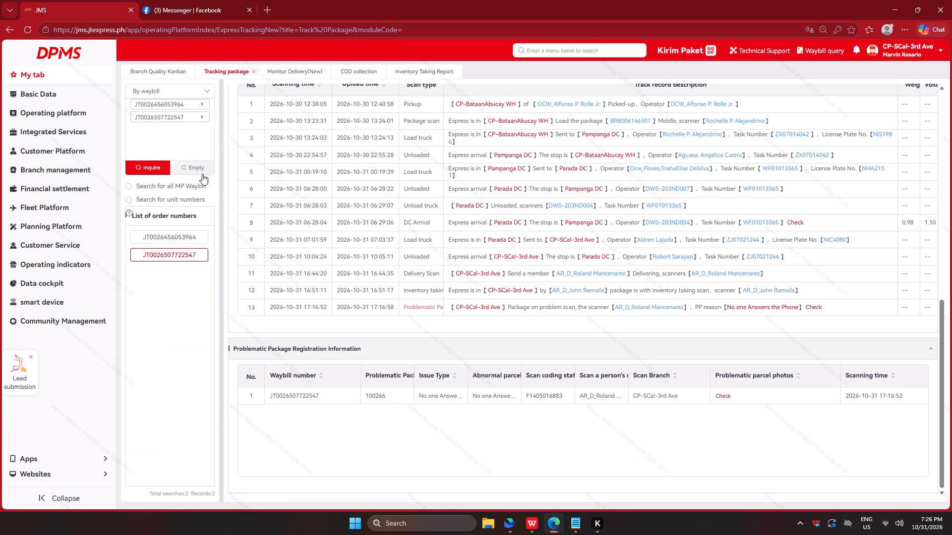
{"action": "left_click", "coordinate": [202, 173]}
{"action": "left_click", "coordinate": [191, 147]}
{"action": "key", "text": "ctrl+v"}
{"action": "left_click", "coordinate": [153, 165]}
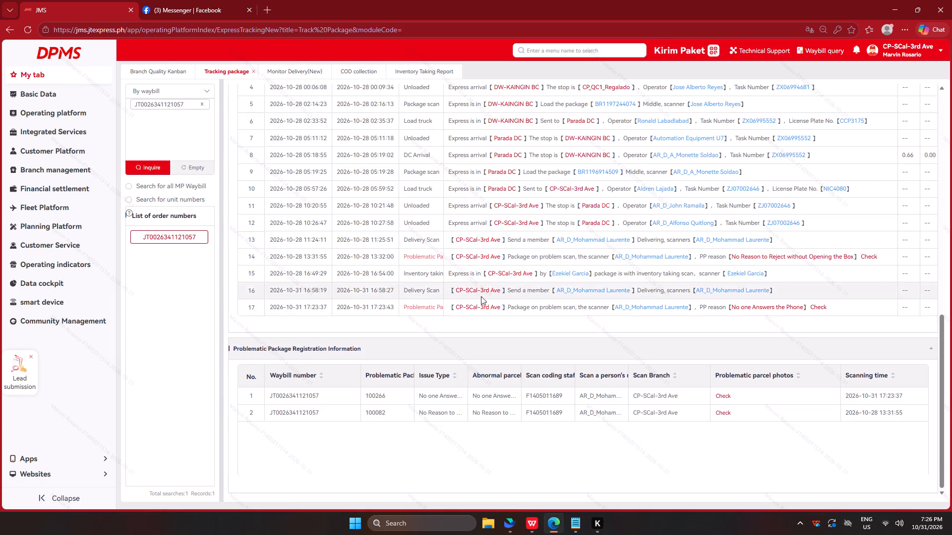
{"action": "key", "text": "alt+Tab"}
{"action": "left_click", "coordinate": [324, 236]}
{"action": "key", "text": "ctrl+c"}
{"action": "left_click", "coordinate": [340, 220]}
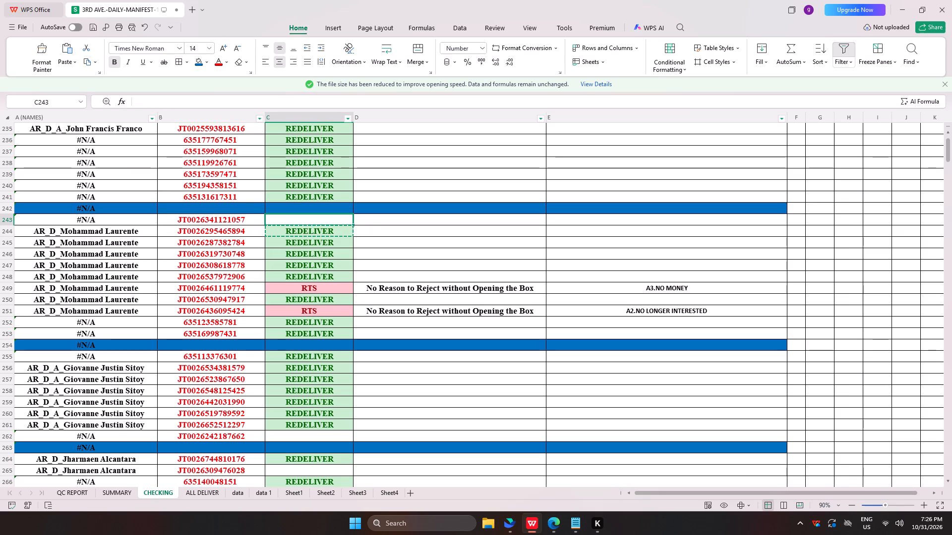
{"action": "key", "text": "ctrl+v"}
{"action": "key", "text": "alt+Tab"}
{"action": "key", "text": "alt+Tab"}
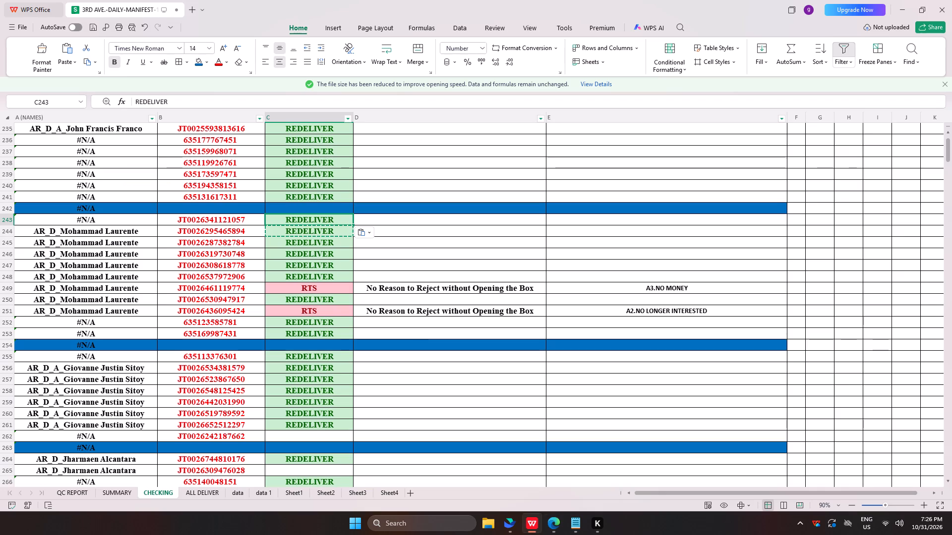
{"action": "scroll", "coordinate": [317, 343], "scroll_direction": "down", "scroll_amount": 6}
{"action": "left_click", "coordinate": [254, 303]}
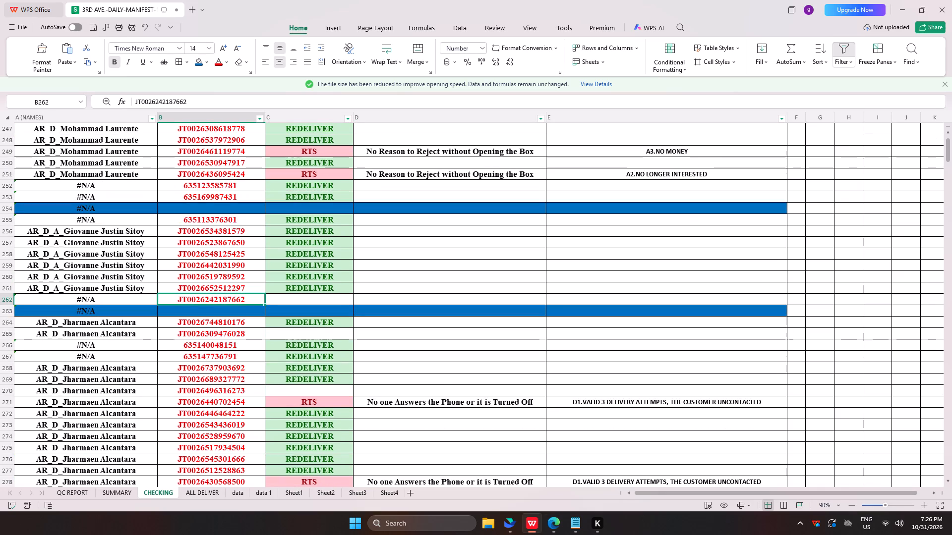
{"action": "left_click", "coordinate": [254, 331], "text": "ctrl"}
{"action": "key", "text": "ctrl+c"}
{"action": "key", "text": "alt+Tab"}
{"action": "left_click", "coordinate": [196, 167]}
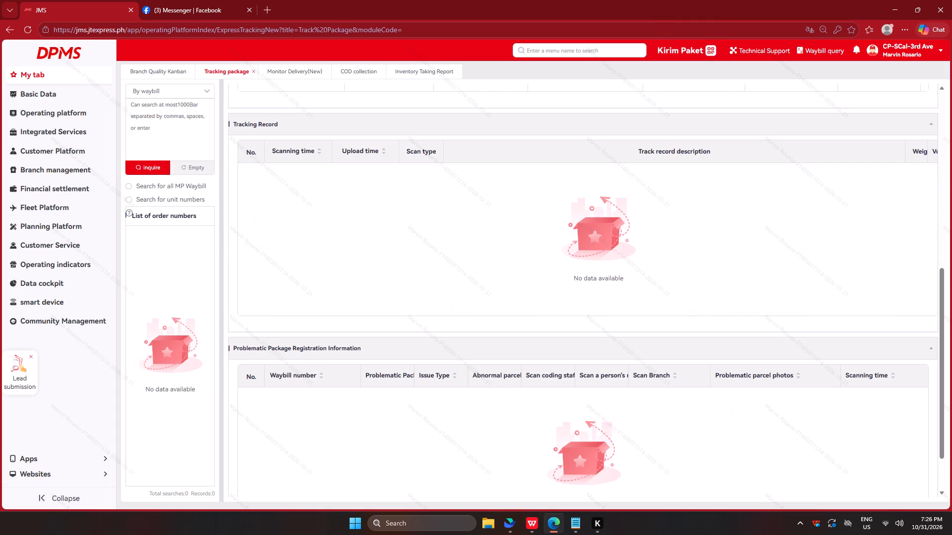
{"action": "left_click", "coordinate": [194, 138]}
{"action": "key", "text": "ctrl+v"}
{"action": "left_click", "coordinate": [149, 168]}
{"action": "scroll", "coordinate": [480, 294], "scroll_direction": "down", "scroll_amount": 2}
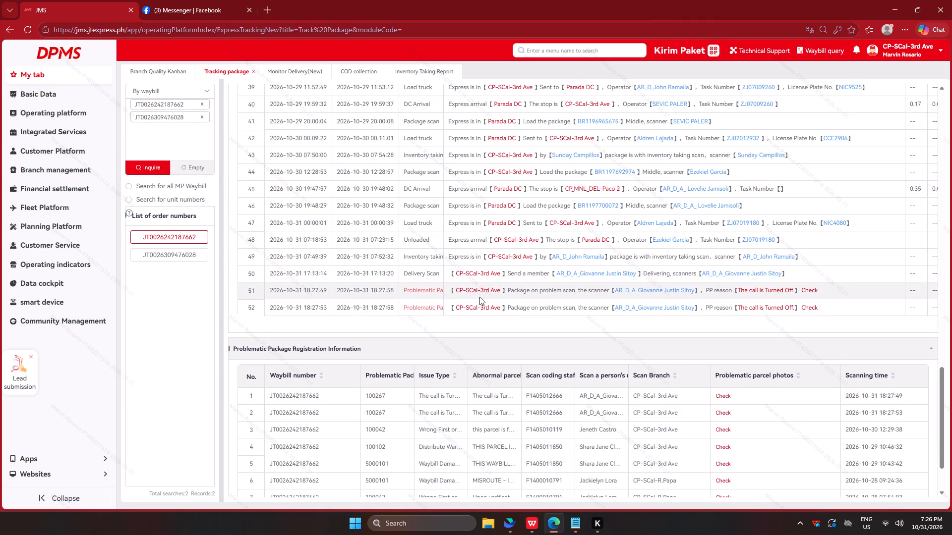
{"action": "scroll", "coordinate": [479, 297], "scroll_direction": "down", "scroll_amount": 3}
{"action": "key", "text": "alt+Tab"}
{"action": "left_click", "coordinate": [299, 285]}
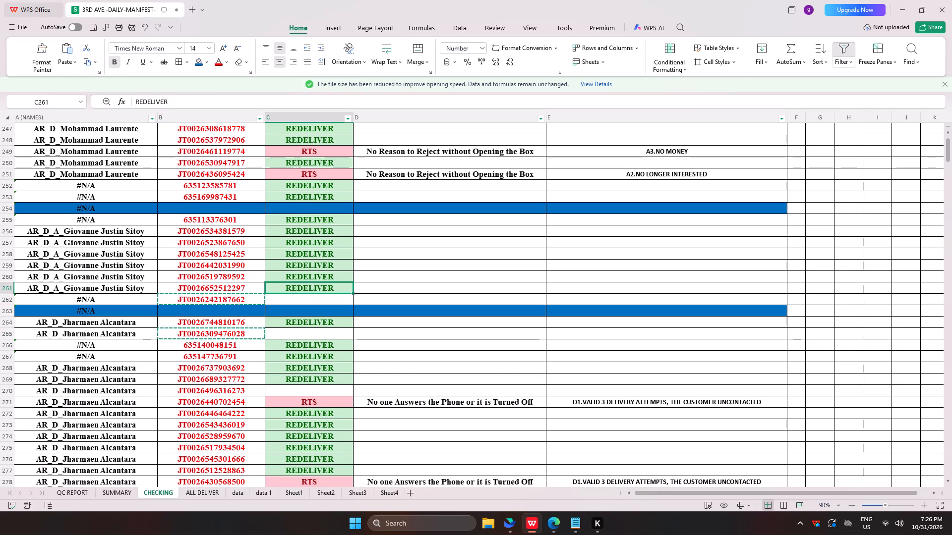
{"action": "key", "text": "ctrl+c"}
{"action": "left_click", "coordinate": [307, 301]}
{"action": "key", "text": "ctrl+v"}
{"action": "key", "text": "alt+Tab"}
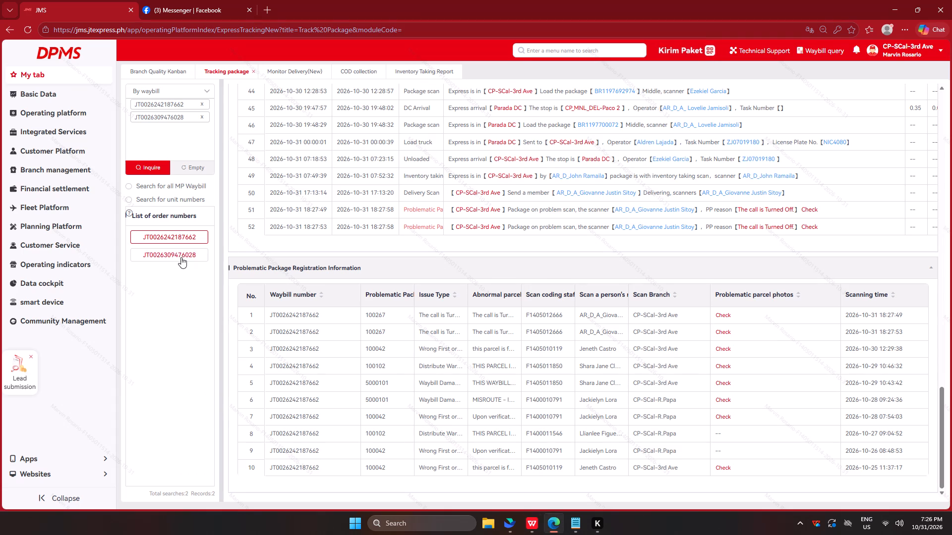
{"action": "left_click", "coordinate": [181, 257]}
{"action": "key", "text": "alt+Tab"}
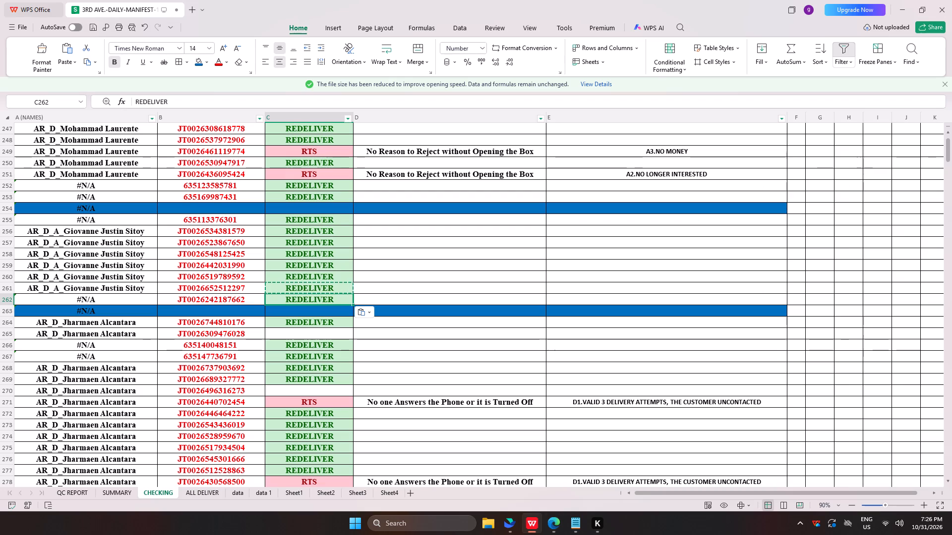
{"action": "left_click", "coordinate": [318, 324]}
{"action": "key", "text": "ctrl+c"}
{"action": "left_click", "coordinate": [316, 334]}
{"action": "key", "text": "ctrl+v"}
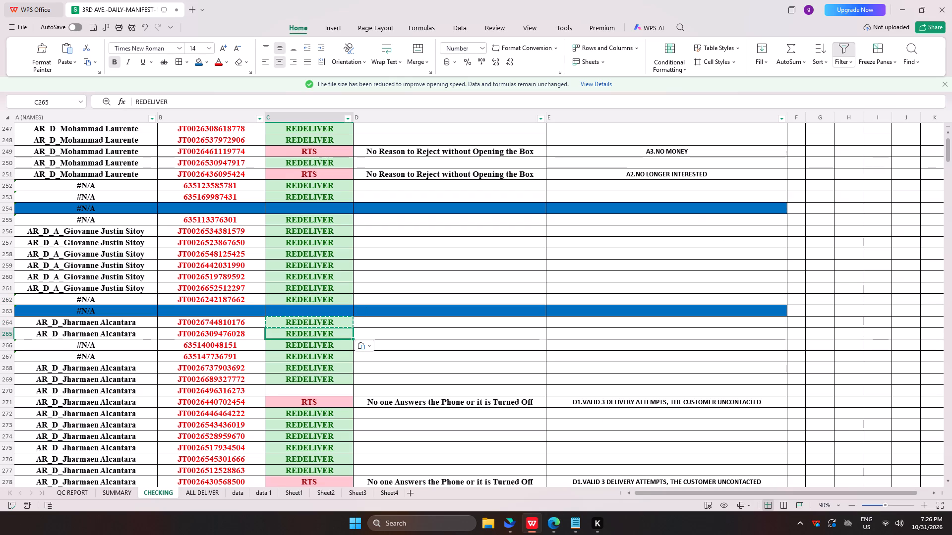
{"action": "left_click", "coordinate": [250, 390]}
{"action": "key", "text": "ctrl+c"}
{"action": "key", "text": "alt+Tab"}
{"action": "left_click", "coordinate": [196, 164]}
{"action": "left_click", "coordinate": [188, 150]}
{"action": "key", "text": "ctrl+v"}
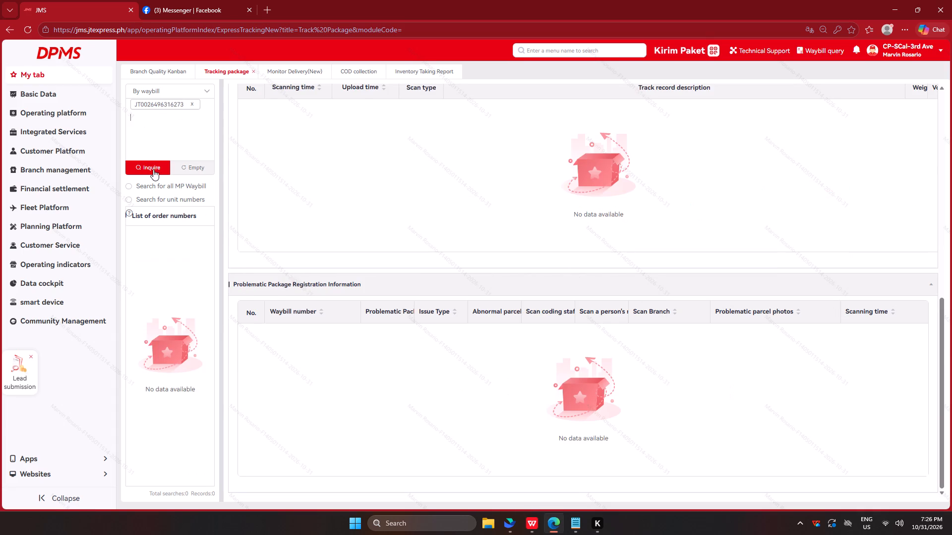
{"action": "left_click", "coordinate": [153, 169]}
{"action": "key", "text": "alt+Tab"}
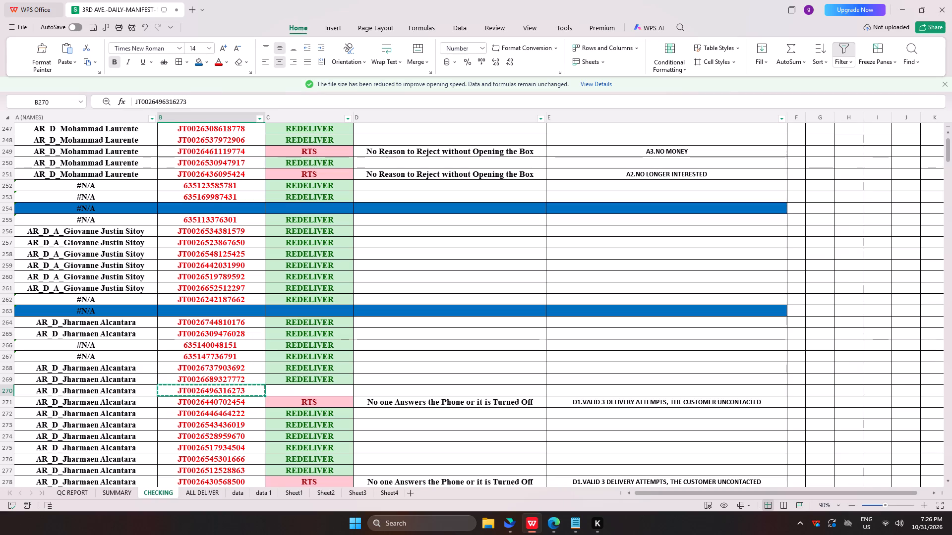
{"action": "left_click", "coordinate": [11, 392]}
{"action": "right_click", "coordinate": [12, 391]}
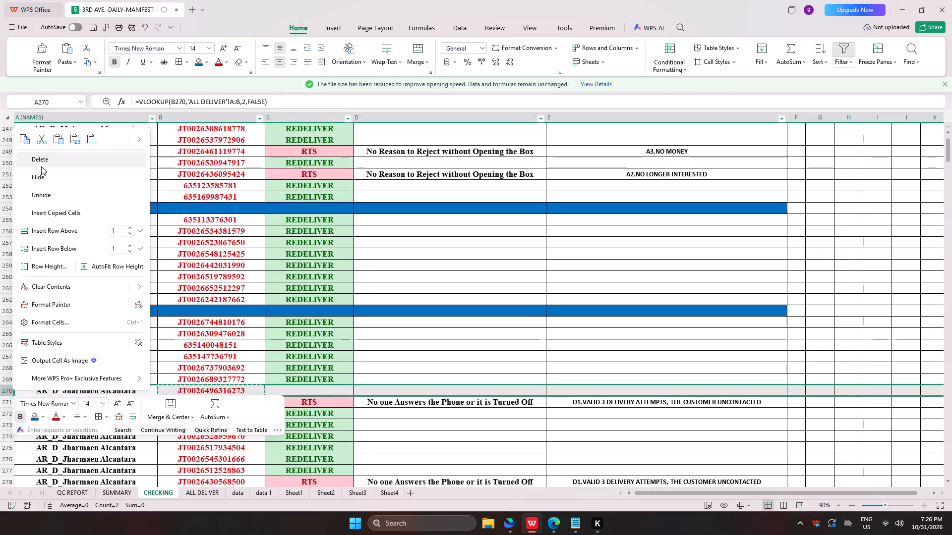
{"action": "left_click", "coordinate": [41, 166]}
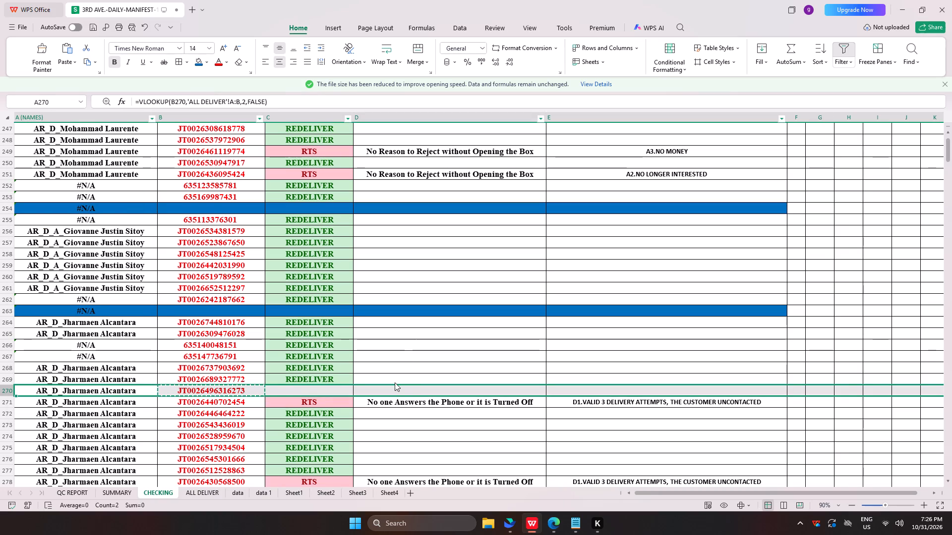
Copy the waybill numbers that have no status in rows 396, 397, 406 and 417 of the CHECKING sheet.
{"action": "scroll", "coordinate": [412, 378], "scroll_direction": "down", "scroll_amount": 8}
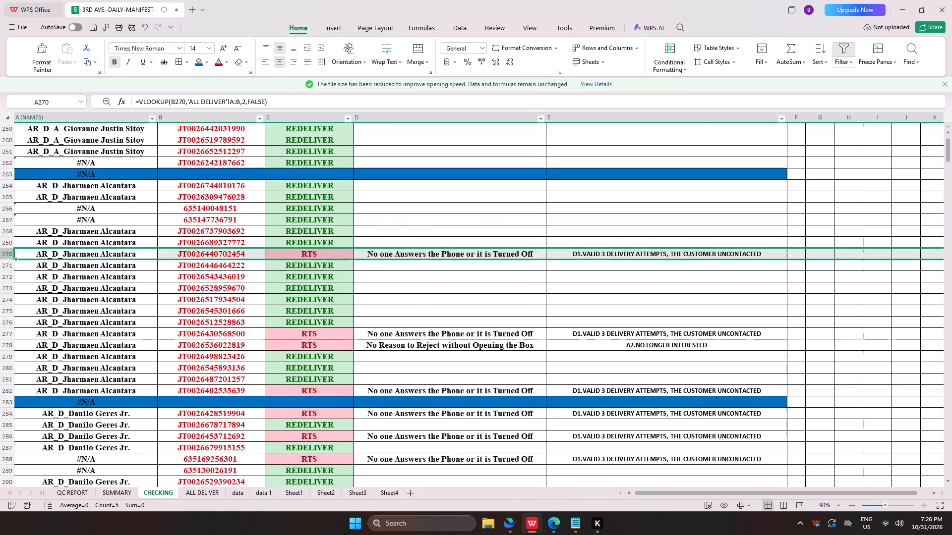
{"action": "scroll", "coordinate": [413, 379], "scroll_direction": "down", "scroll_amount": 20}
{"action": "scroll", "coordinate": [363, 381], "scroll_direction": "down", "scroll_amount": 8}
{"action": "scroll", "coordinate": [301, 373], "scroll_direction": "down", "scroll_amount": 6}
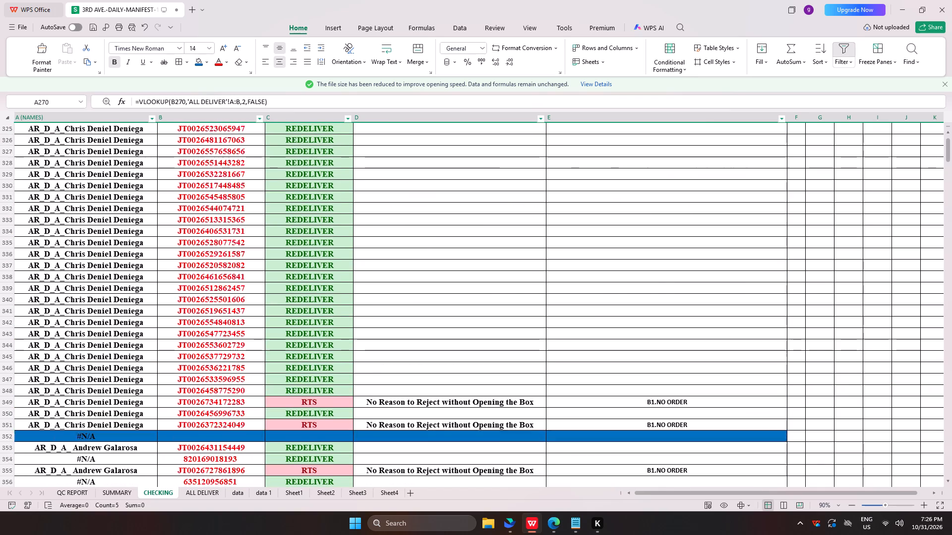
{"action": "scroll", "coordinate": [299, 372], "scroll_direction": "down", "scroll_amount": 17}
{"action": "scroll", "coordinate": [286, 347], "scroll_direction": "down", "scroll_amount": 15}
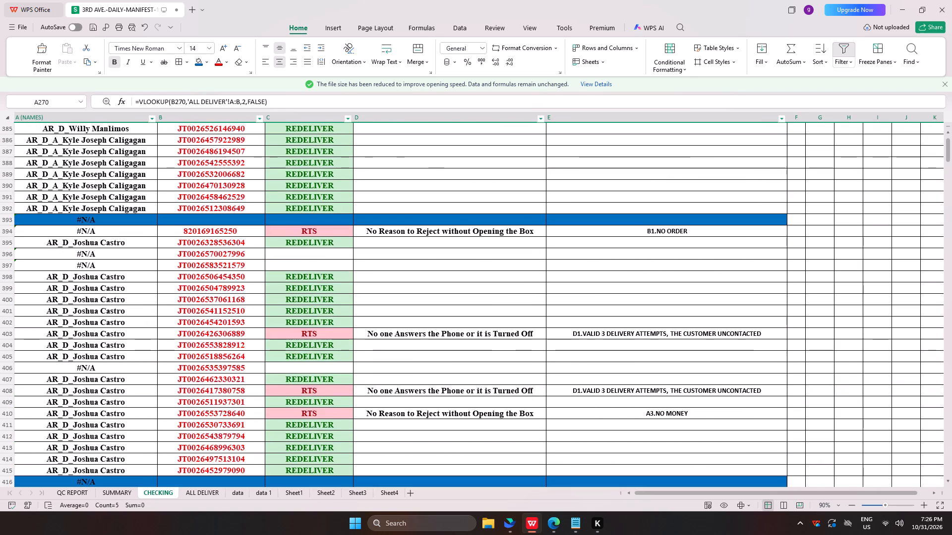
{"action": "scroll", "coordinate": [307, 339], "scroll_direction": "down", "scroll_amount": 10}
{"action": "scroll", "coordinate": [303, 343], "scroll_direction": "up", "scroll_amount": 4}
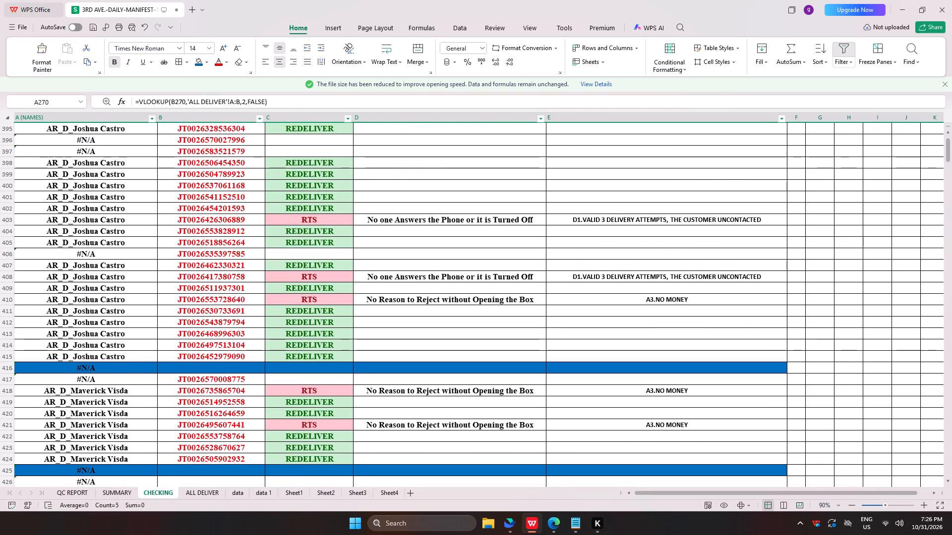
{"action": "left_click_drag", "start_coordinate": [255, 142], "coordinate": [253, 153]}
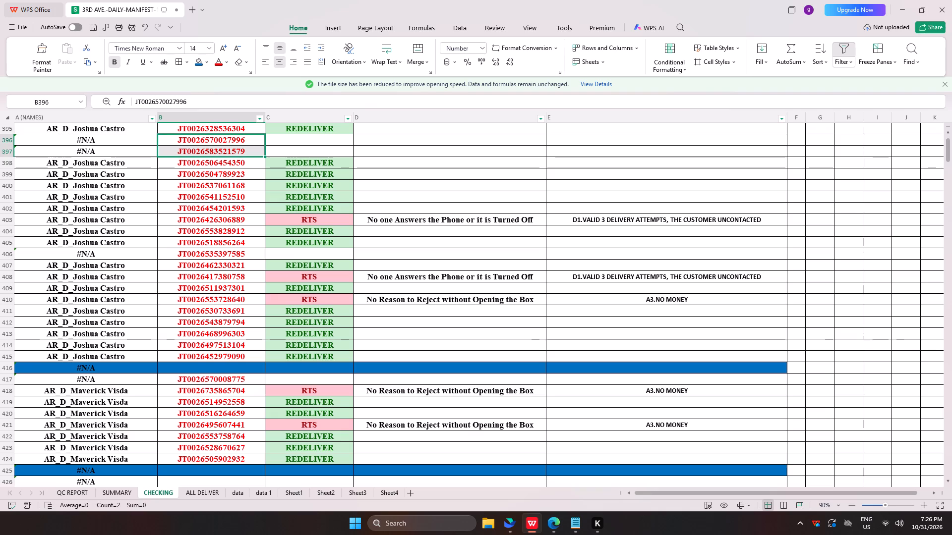
{"action": "left_click", "coordinate": [249, 250], "text": "ctrl"}
{"action": "key", "text": "ctrl+c"}
{"action": "left_click", "coordinate": [249, 382], "text": "ctrl"}
{"action": "key", "text": "ctrl+c"}
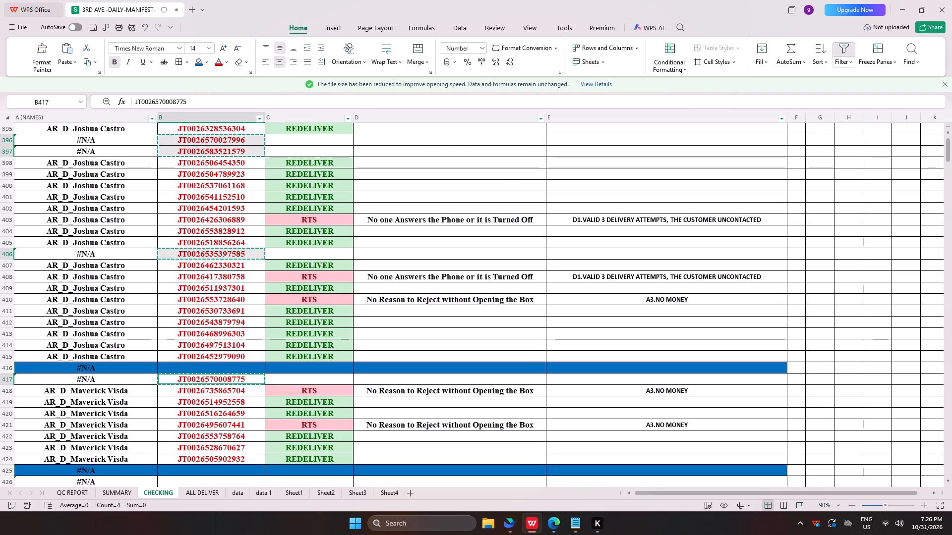
Switch to JMS, empty the Tracking package waybill query and paste in the copied waybill numbers.
{"action": "key", "text": "alt+Tab"}
{"action": "left_click", "coordinate": [194, 173]}
{"action": "left_click", "coordinate": [194, 144]}
{"action": "key", "text": "ctrl+v"}
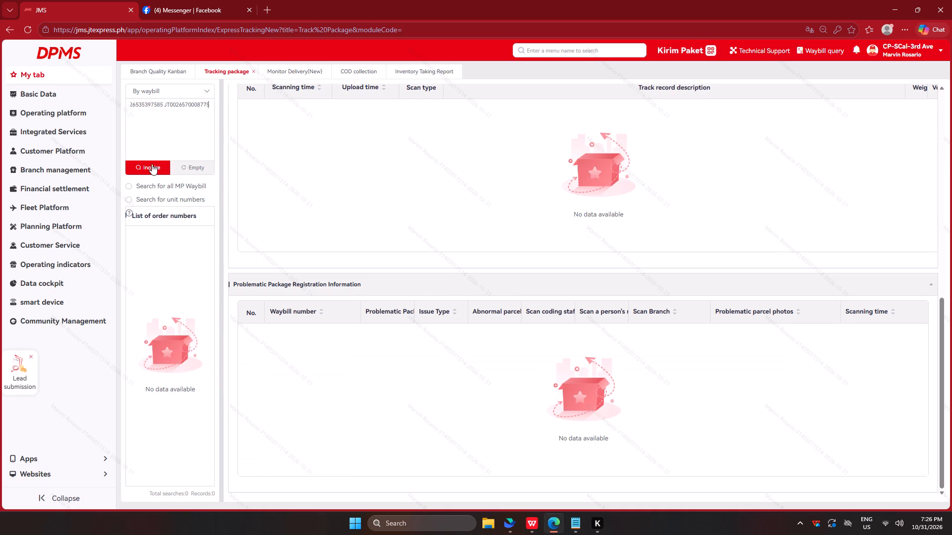
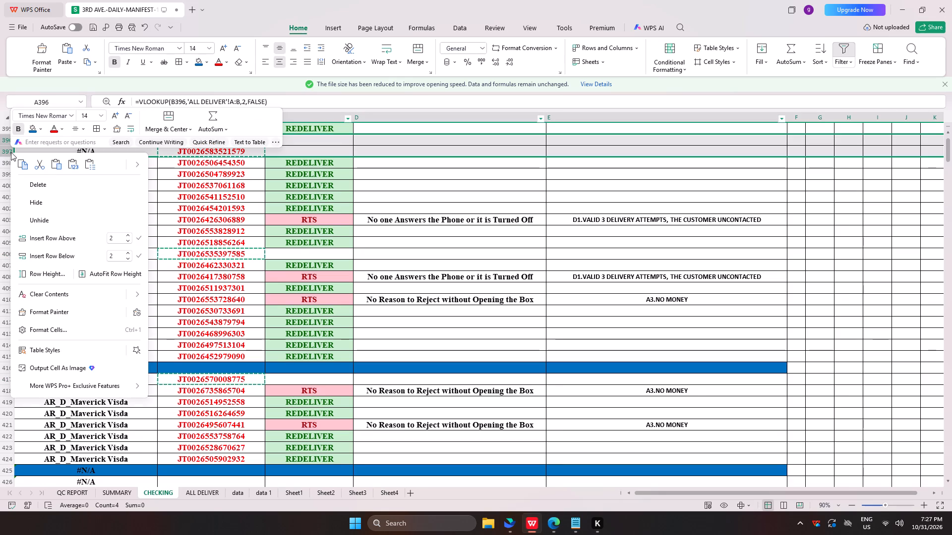
{"action": "left_click", "coordinate": [46, 187]}
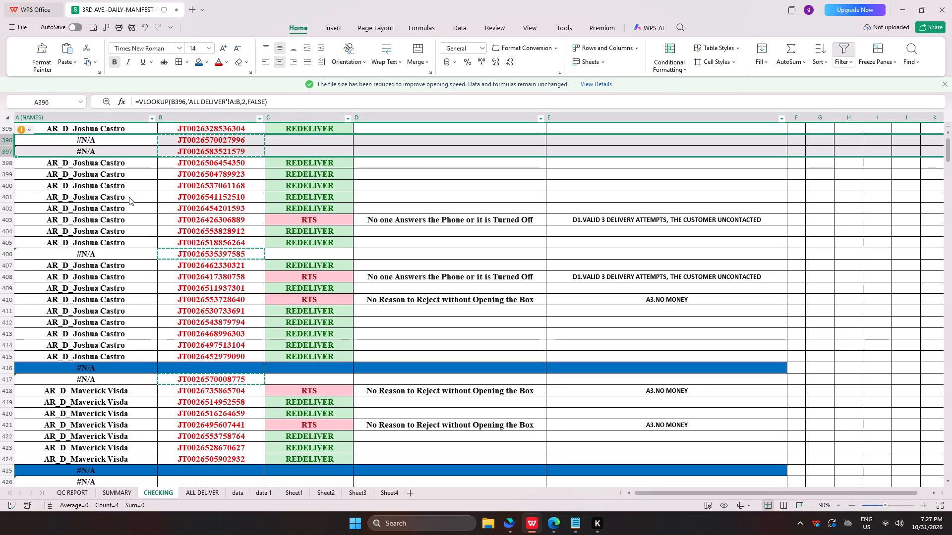
{"action": "key", "text": "alt+Tab"}
{"action": "left_click", "coordinate": [181, 254]}
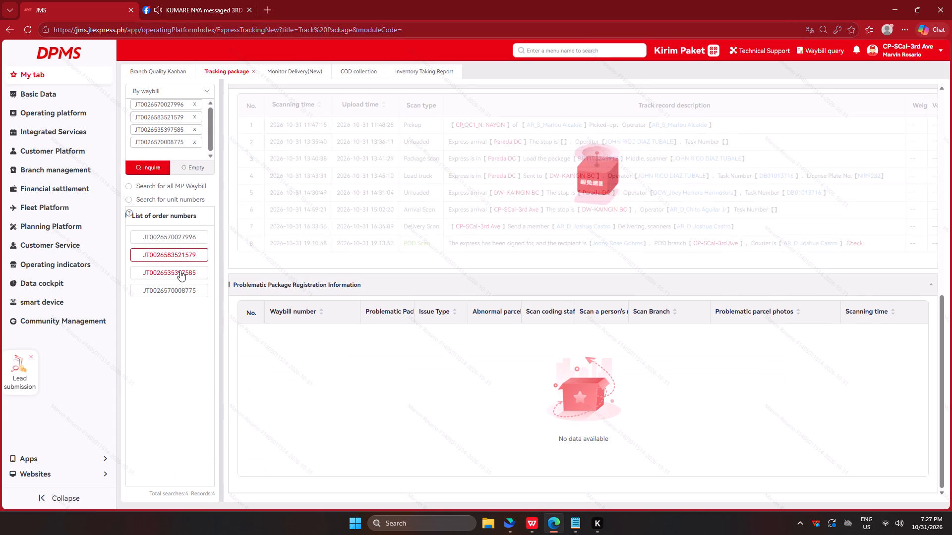
{"action": "left_click", "coordinate": [180, 272]}
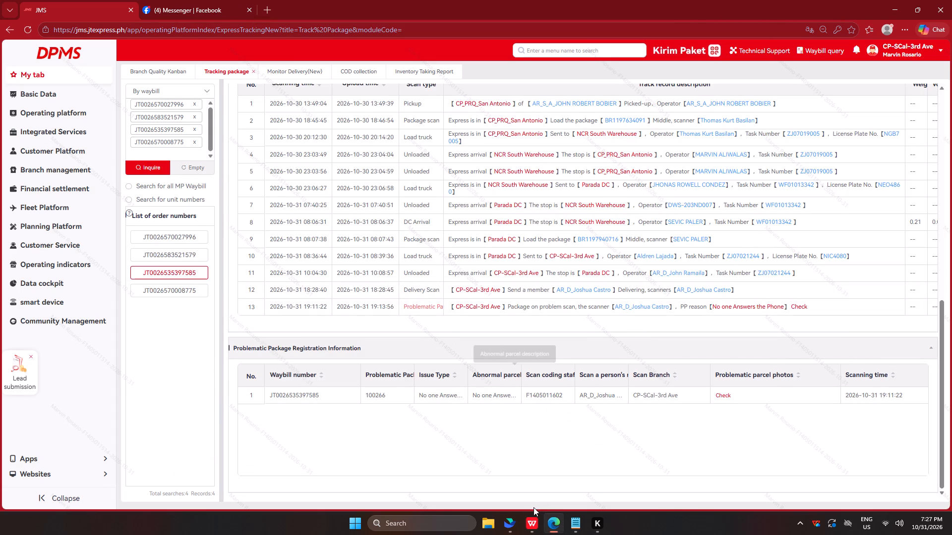
{"action": "left_click", "coordinate": [532, 521]}
{"action": "left_click", "coordinate": [536, 526]}
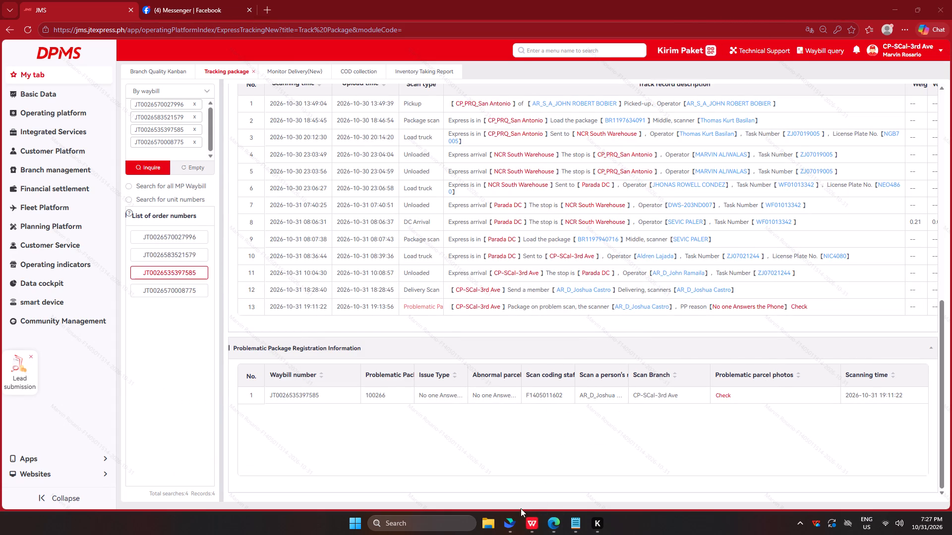
{"action": "left_click", "coordinate": [531, 524]}
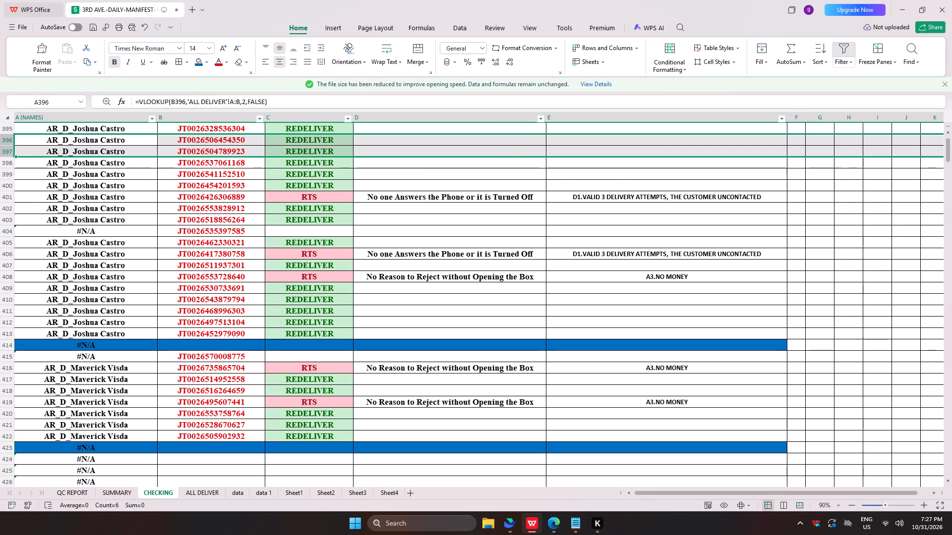
{"action": "key", "text": "alt+Tab"}
{"action": "key", "text": "alt+Tab"}
{"action": "scroll", "coordinate": [352, 293], "scroll_direction": "down", "scroll_amount": 4}
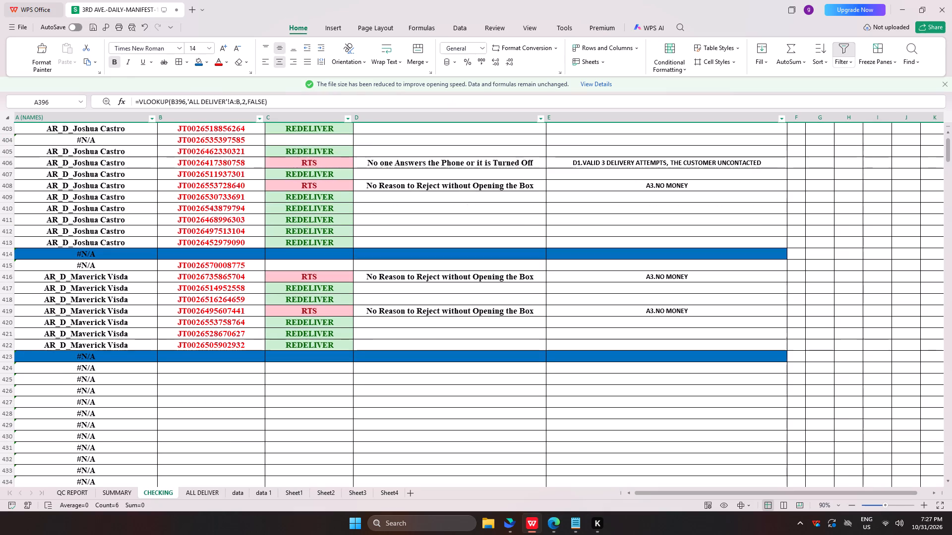
{"action": "left_click", "coordinate": [0, 267]}
{"action": "key", "text": "alt+Tab"}
{"action": "left_click", "coordinate": [169, 289]}
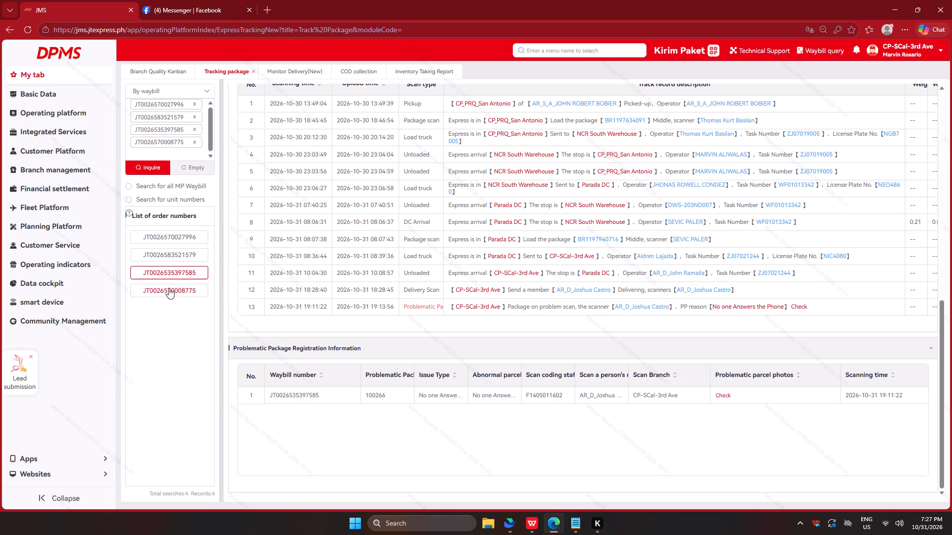
{"action": "key", "text": "alt+Tab"}
{"action": "left_click", "coordinate": [8, 265]}
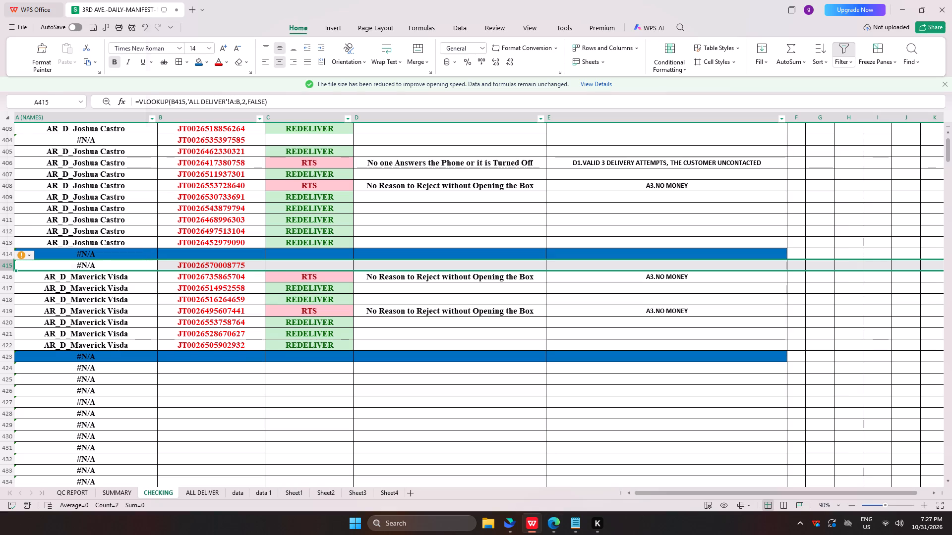
{"action": "right_click", "coordinate": [7, 264]}
{"action": "left_click", "coordinate": [28, 48]}
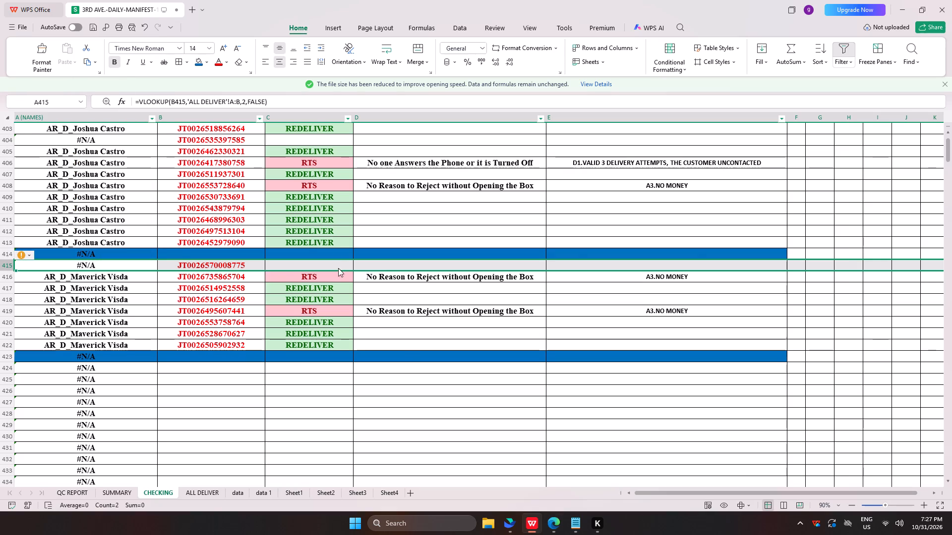
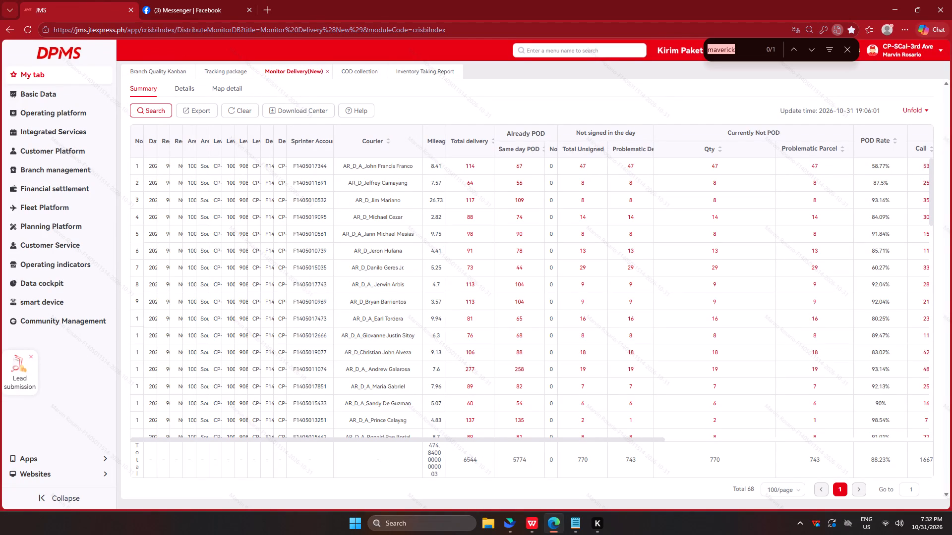
Find the courier matching "renato" in the Monitor Delivery summary and open that row's Currently Not POD quantity.
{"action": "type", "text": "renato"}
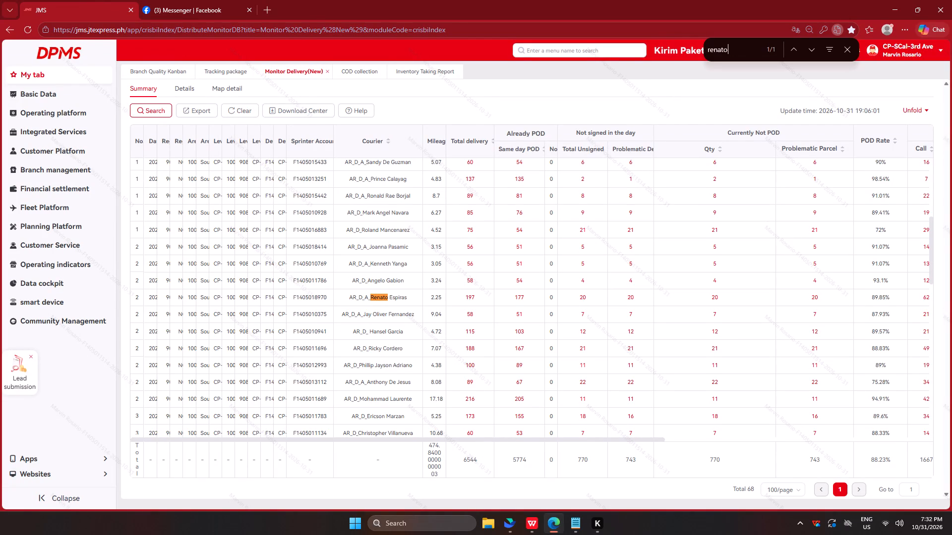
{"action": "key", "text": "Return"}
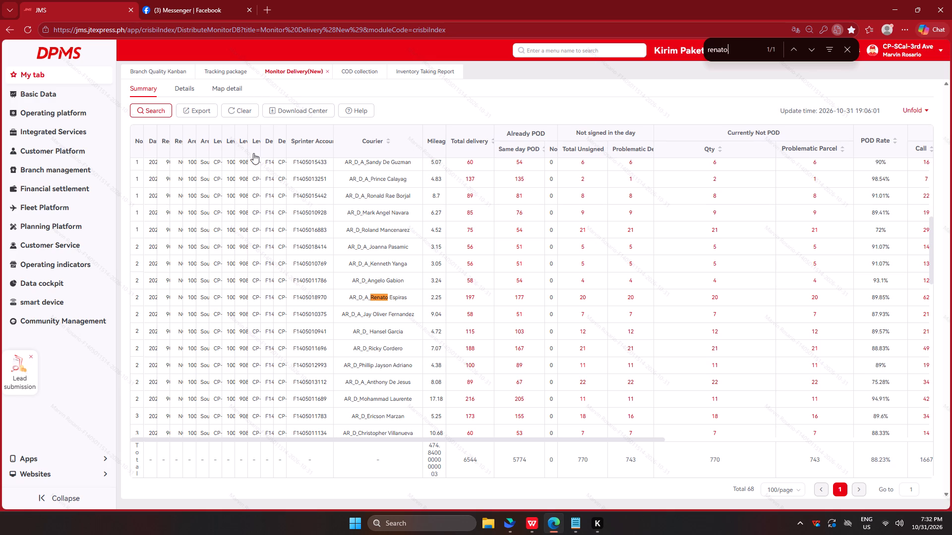
{"action": "left_click", "coordinate": [713, 296]}
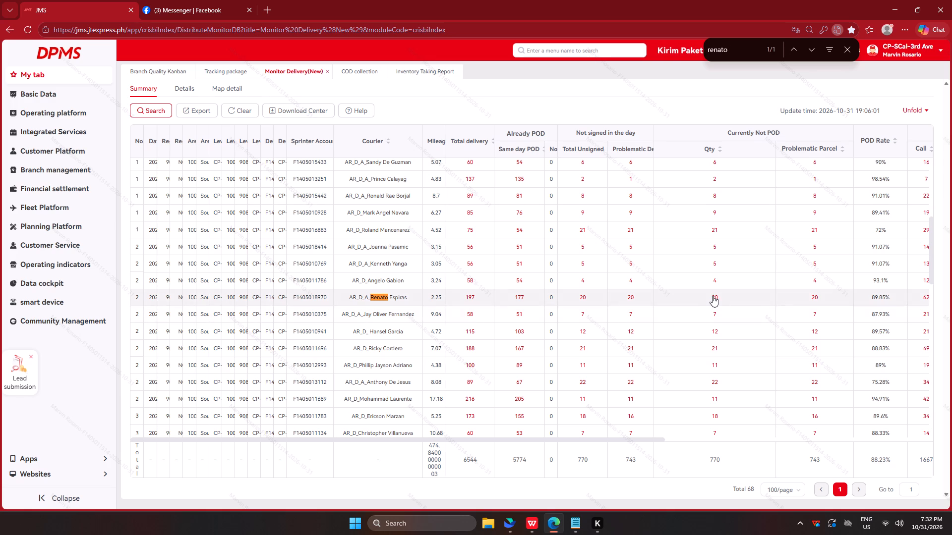
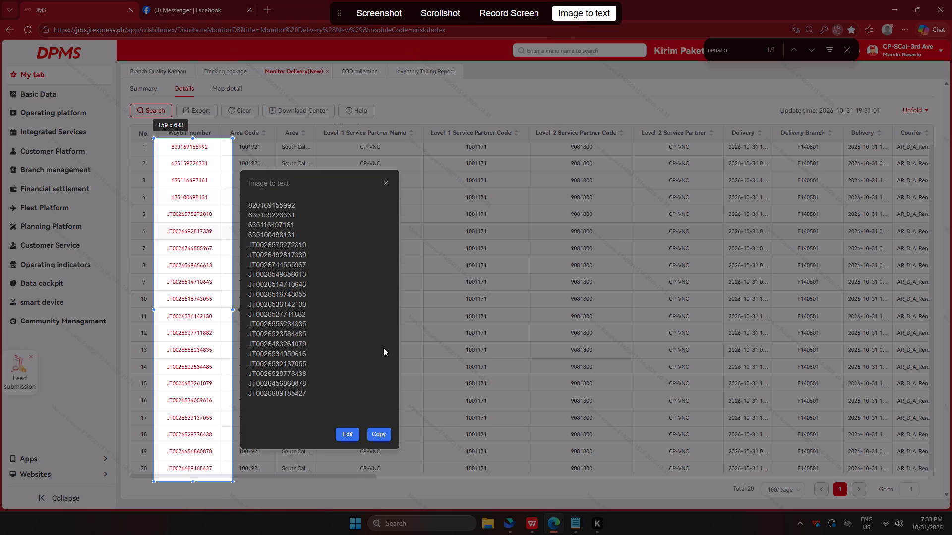
Copy the waybill numbers extracted from the courier's Monitor Delivery details and switch to the daily manifest workbook in WPS Office.
{"action": "left_click", "coordinate": [380, 438]}
{"action": "left_click", "coordinate": [535, 529]}
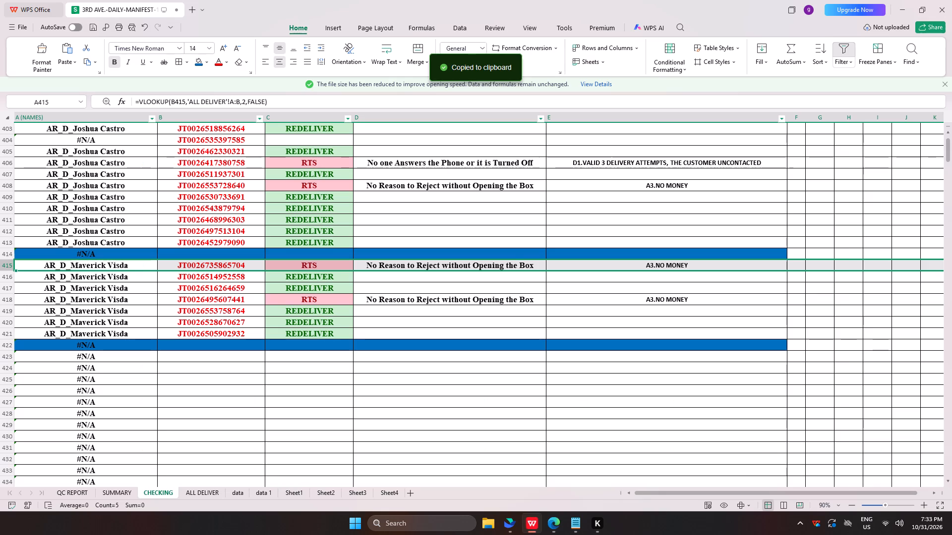
Paste the copied waybill numbers into column B of the CHECKING sheet, starting at row 423.
{"action": "left_click", "coordinate": [233, 360]}
{"action": "key", "text": "ctrl+v"}
Fill row 443 blue from column A to E as the separator below the pasted waybills.
{"action": "scroll", "coordinate": [292, 363], "scroll_direction": "down", "scroll_amount": 14}
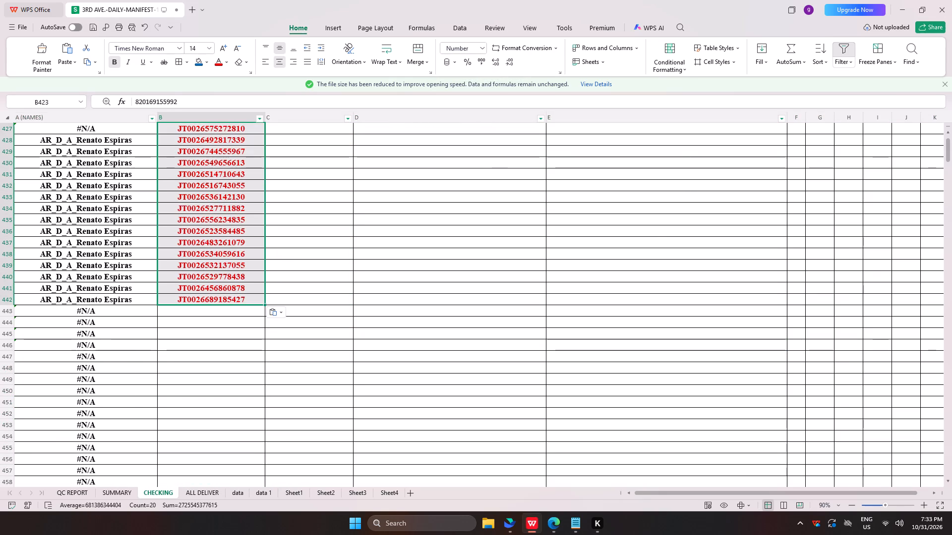
{"action": "left_click_drag", "start_coordinate": [99, 312], "coordinate": [660, 314]}
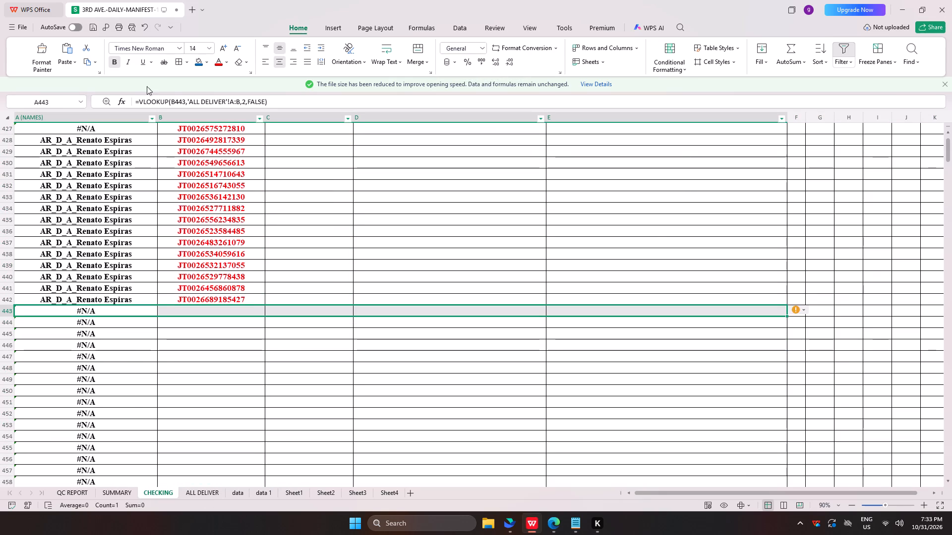
{"action": "left_click", "coordinate": [197, 68]}
{"action": "left_click", "coordinate": [197, 60]}
Copy the REDELIVER status from an existing row into column C for rows 423 to 442.
{"action": "scroll", "coordinate": [281, 238], "scroll_direction": "up", "scroll_amount": 5}
{"action": "left_click", "coordinate": [303, 161]}
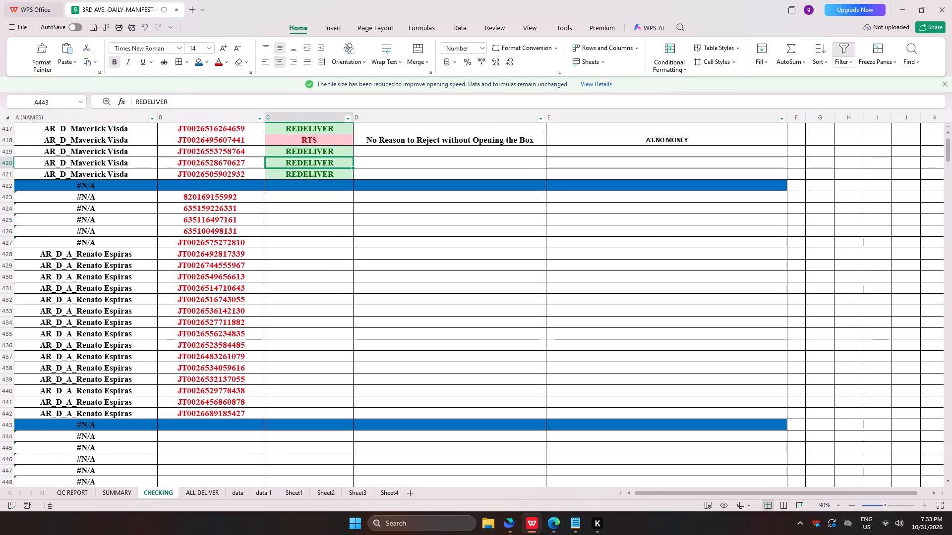
{"action": "key", "text": "ctrl+c"}
{"action": "left_click_drag", "start_coordinate": [302, 199], "coordinate": [302, 416]}
{"action": "key", "text": "ctrl+v"}
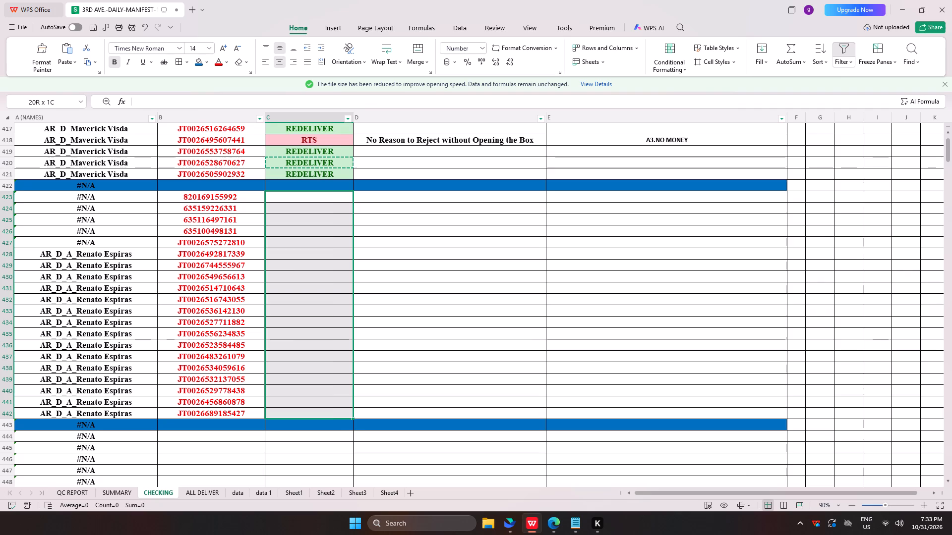
Copy the waybill numbers in B423:B442 and query them all by waybill in JMS package tracking.
{"action": "left_click", "coordinate": [239, 197]}
{"action": "key", "text": "ctrl+shift+Down"}
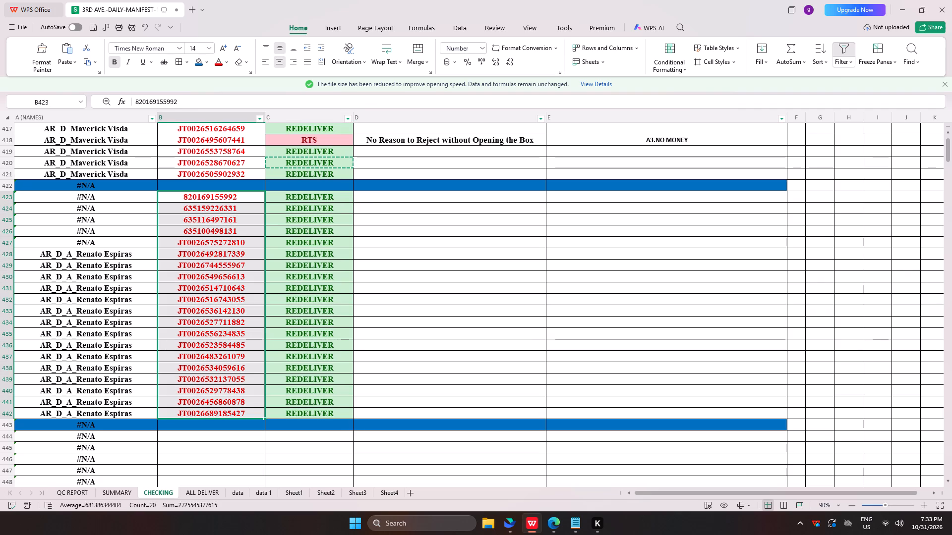
{"action": "key", "text": "ctrl+c"}
{"action": "key", "text": "alt+Tab"}
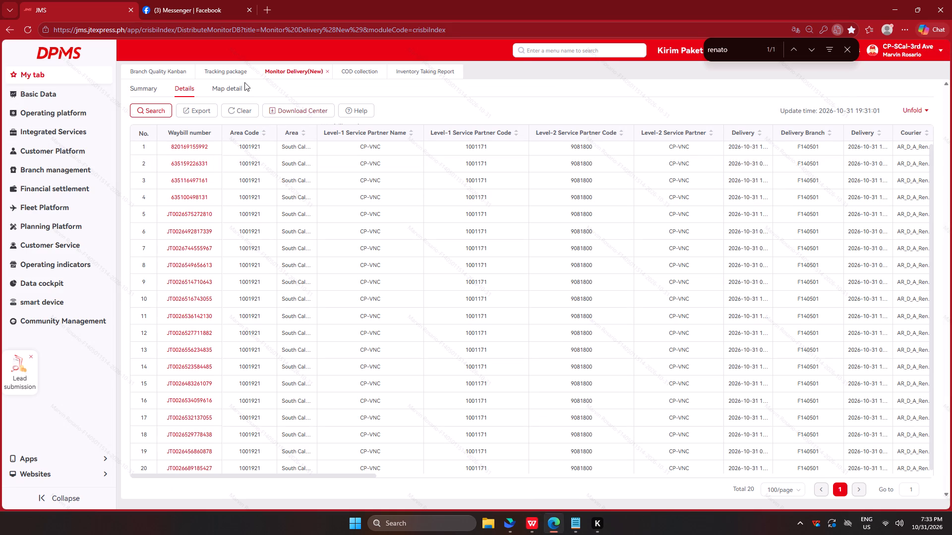
{"action": "left_click", "coordinate": [223, 73]}
{"action": "left_click", "coordinate": [188, 169]}
{"action": "left_click", "coordinate": [187, 148]}
{"action": "key", "text": "ctrl+v"}
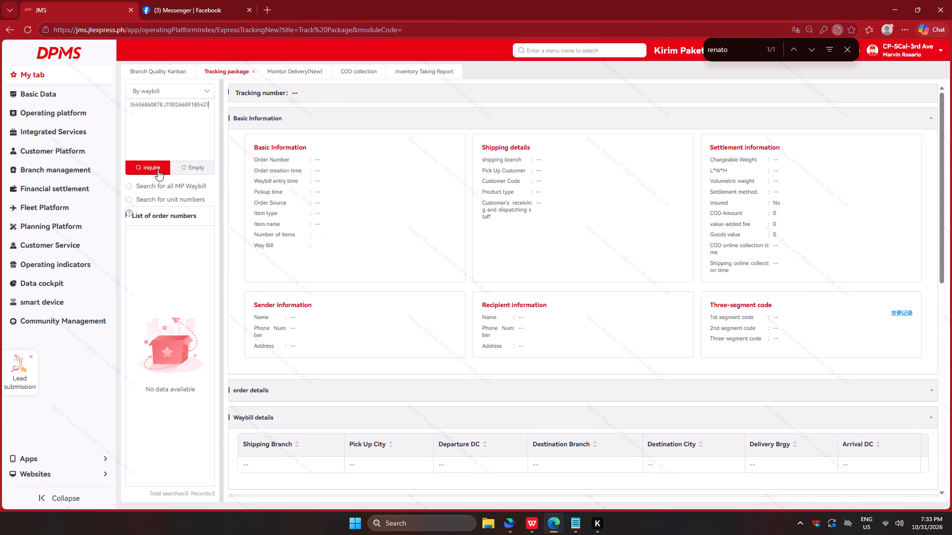
{"action": "left_click", "coordinate": [157, 170]}
{"action": "scroll", "coordinate": [289, 232], "scroll_direction": "down", "scroll_amount": 16}
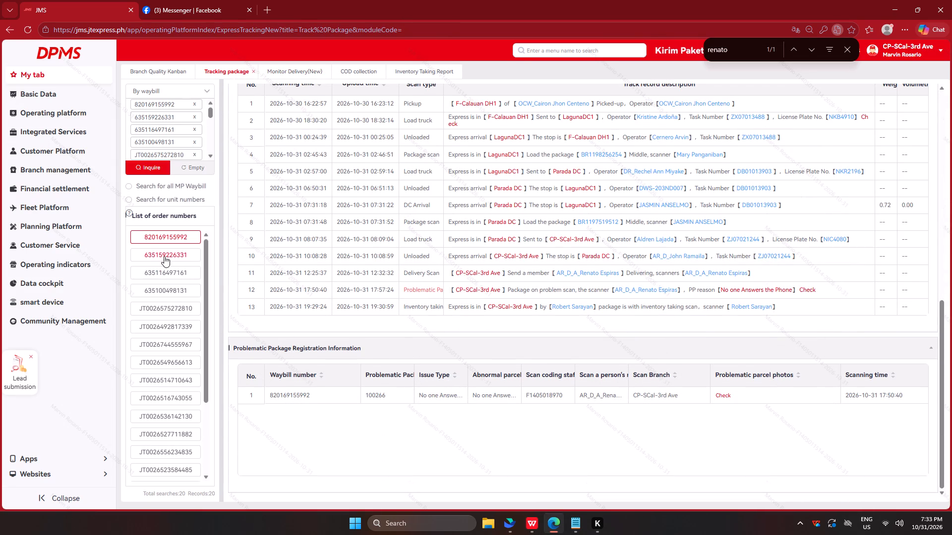
{"action": "left_click", "coordinate": [175, 250]}
{"action": "left_click", "coordinate": [171, 269]}
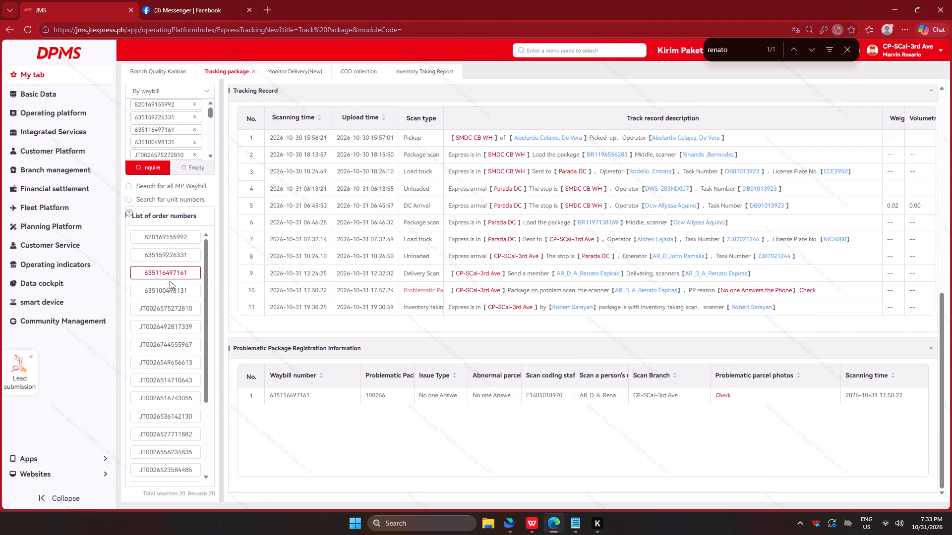
{"action": "left_click", "coordinate": [167, 286]}
{"action": "left_click", "coordinate": [170, 313]}
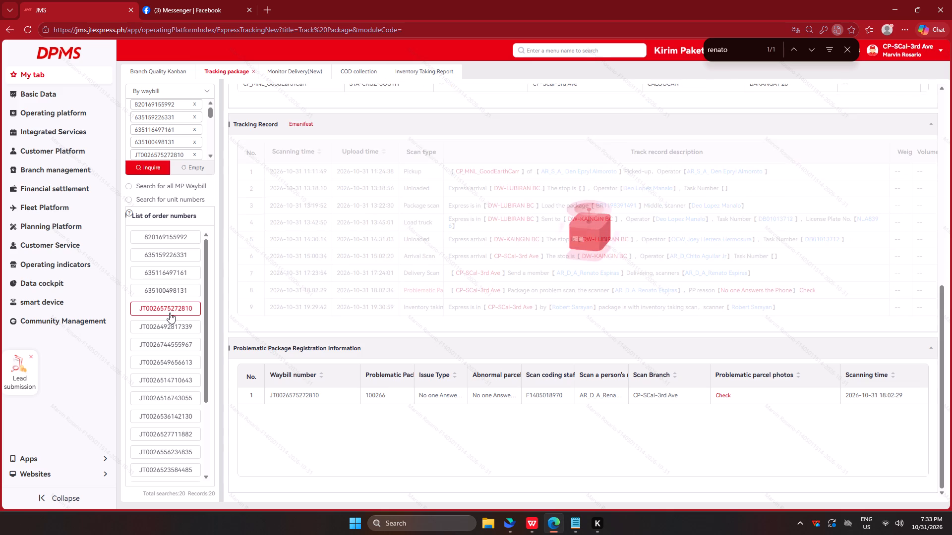
{"action": "left_click", "coordinate": [169, 331]}
{"action": "left_click", "coordinate": [171, 345]}
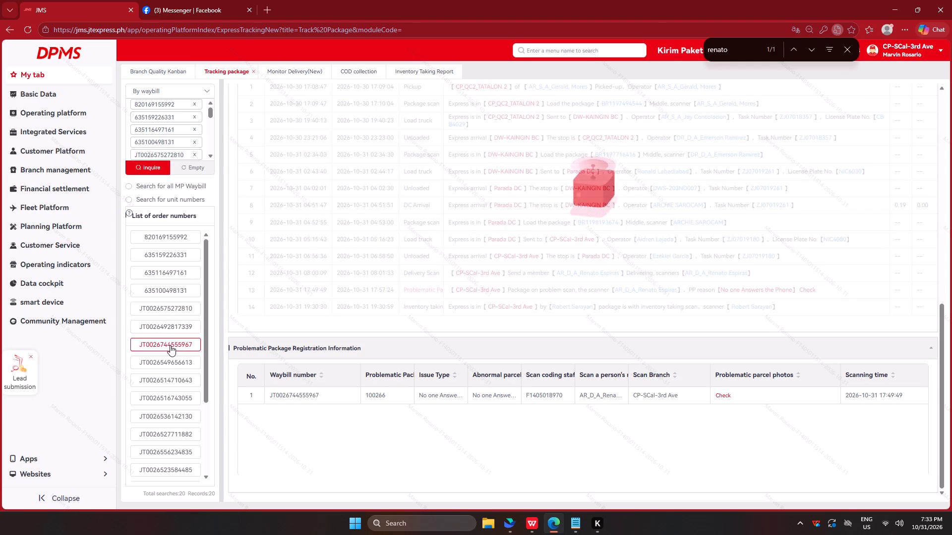
{"action": "left_click", "coordinate": [168, 359]}
{"action": "scroll", "coordinate": [168, 348], "scroll_direction": "down", "scroll_amount": 2}
{"action": "left_click", "coordinate": [171, 273]}
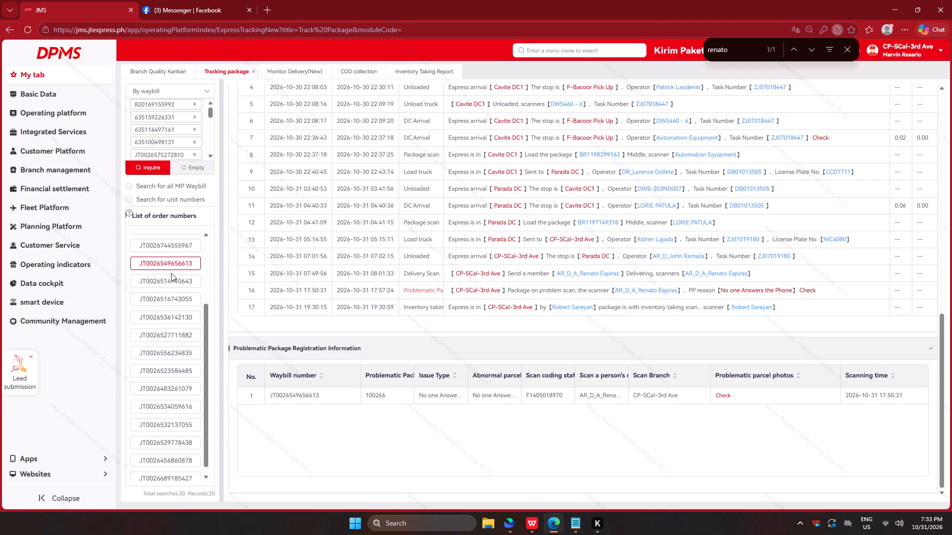
{"action": "left_click", "coordinate": [172, 280]}
{"action": "left_click", "coordinate": [171, 298]}
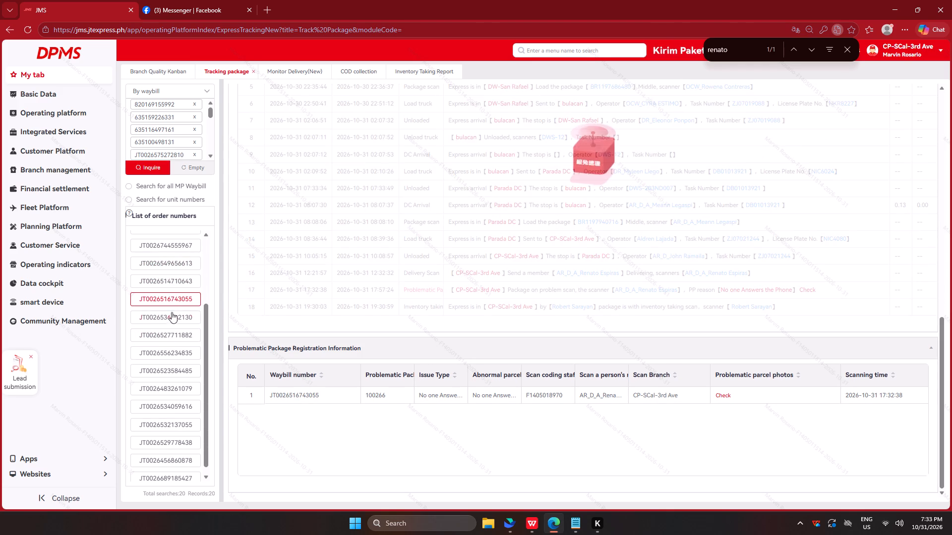
{"action": "left_click", "coordinate": [172, 320]}
{"action": "left_click", "coordinate": [172, 336]}
{"action": "scroll", "coordinate": [172, 336], "scroll_direction": "down", "scroll_amount": 4}
{"action": "left_click", "coordinate": [175, 340]}
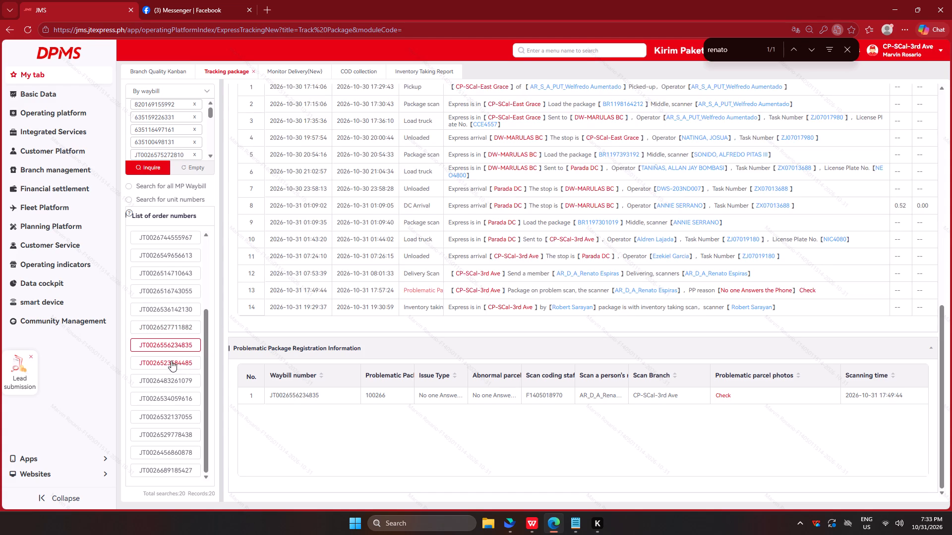
{"action": "left_click", "coordinate": [171, 361]}
{"action": "left_click", "coordinate": [168, 380]}
{"action": "left_click", "coordinate": [167, 398]}
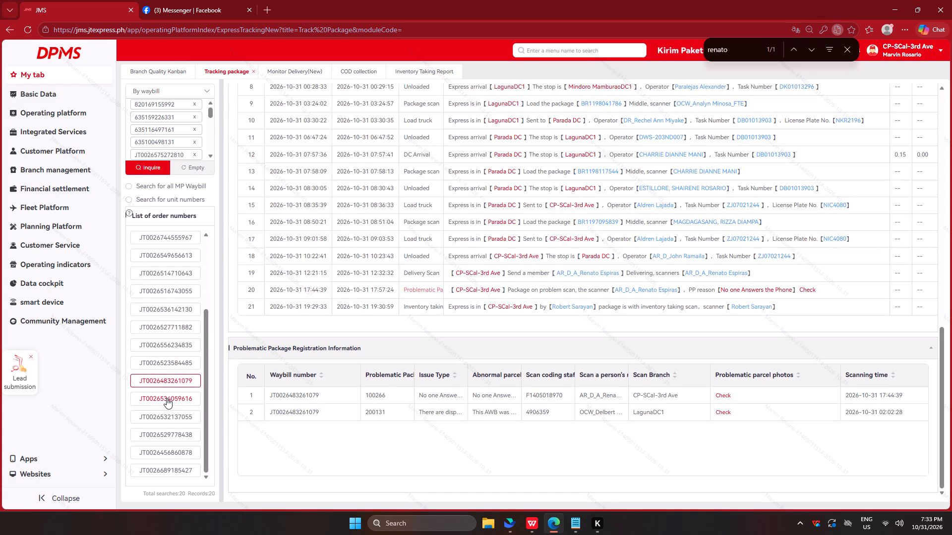
{"action": "left_click", "coordinate": [176, 422]}
{"action": "left_click", "coordinate": [174, 432]}
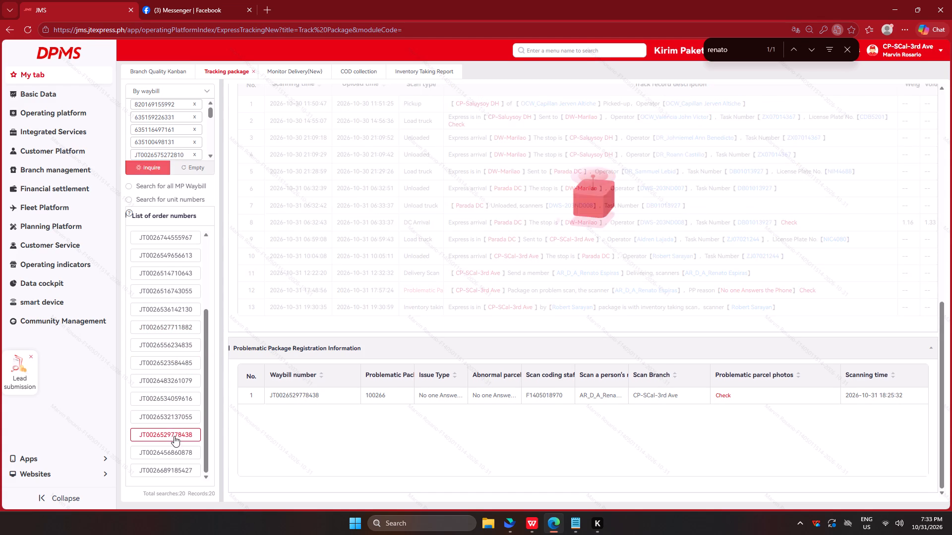
{"action": "left_click", "coordinate": [174, 451]}
{"action": "left_click", "coordinate": [173, 467]}
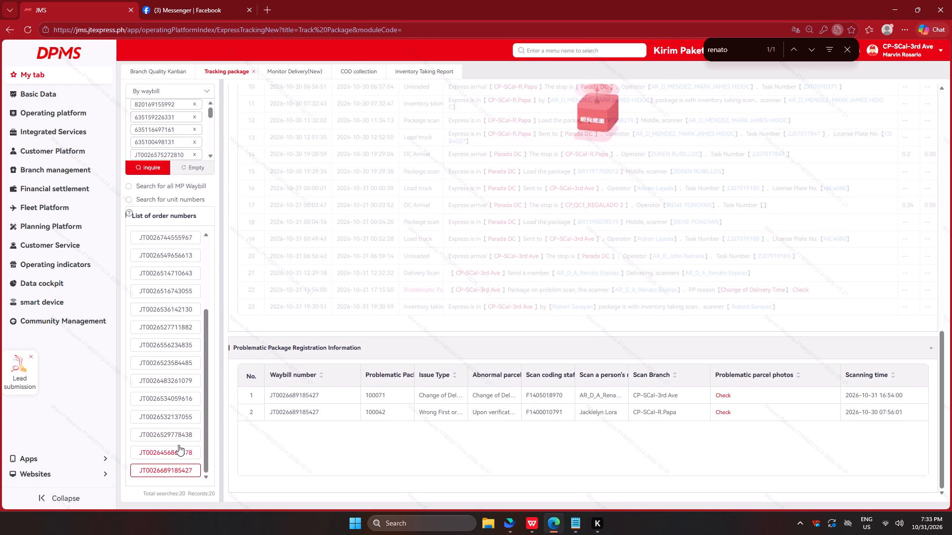
{"action": "left_click", "coordinate": [802, 291]}
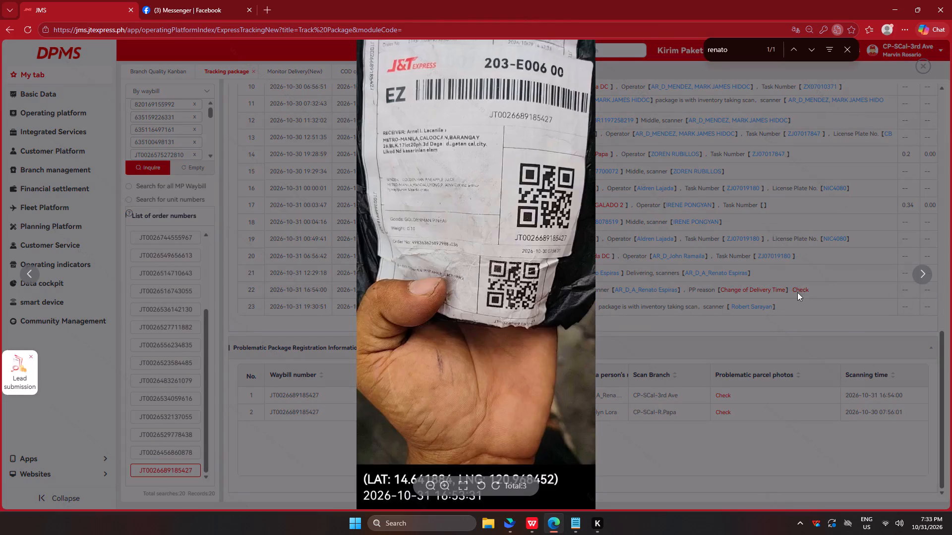
{"action": "key", "text": "Right"}
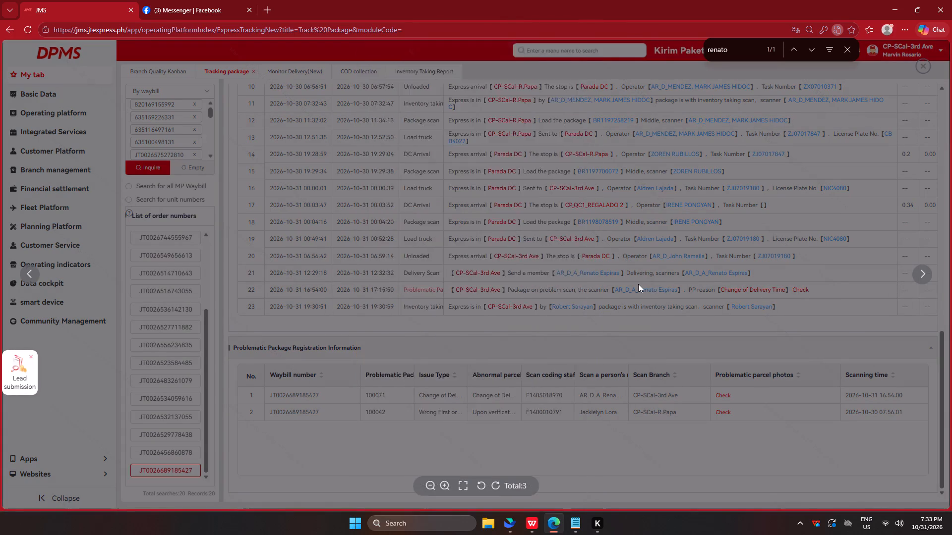
View the next problematic parcel photo of the last waybill in the order list and close the preview.
{"action": "key", "text": "Right"}
{"action": "key", "text": "Escape"}
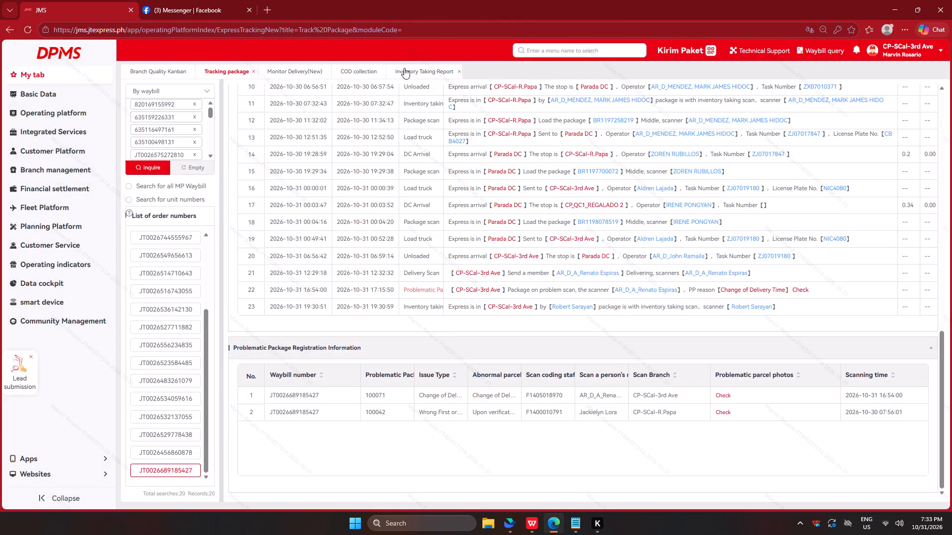
Search the COD collection records with the Pod Rider filter set to rider Renato.
{"action": "left_click", "coordinate": [360, 71]}
{"action": "left_click", "coordinate": [707, 163]}
{"action": "left_click", "coordinate": [683, 160]}
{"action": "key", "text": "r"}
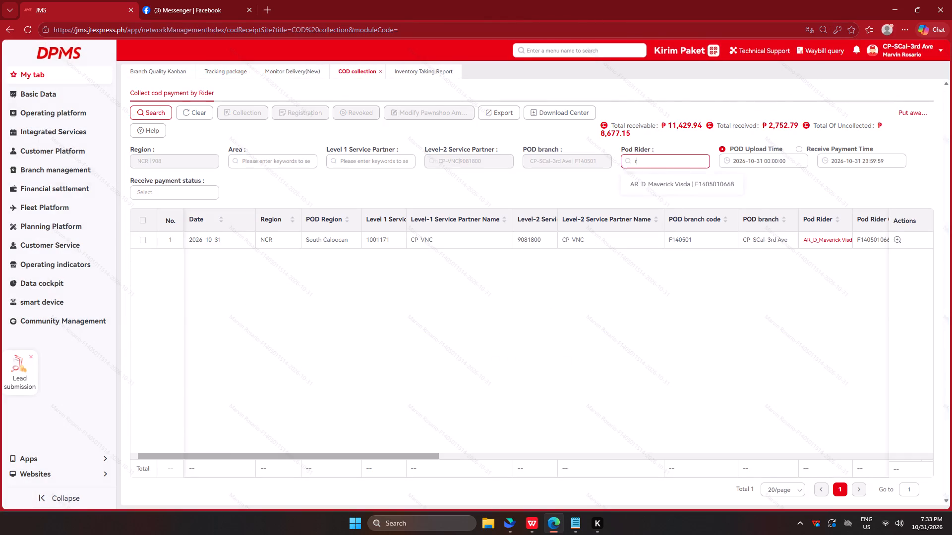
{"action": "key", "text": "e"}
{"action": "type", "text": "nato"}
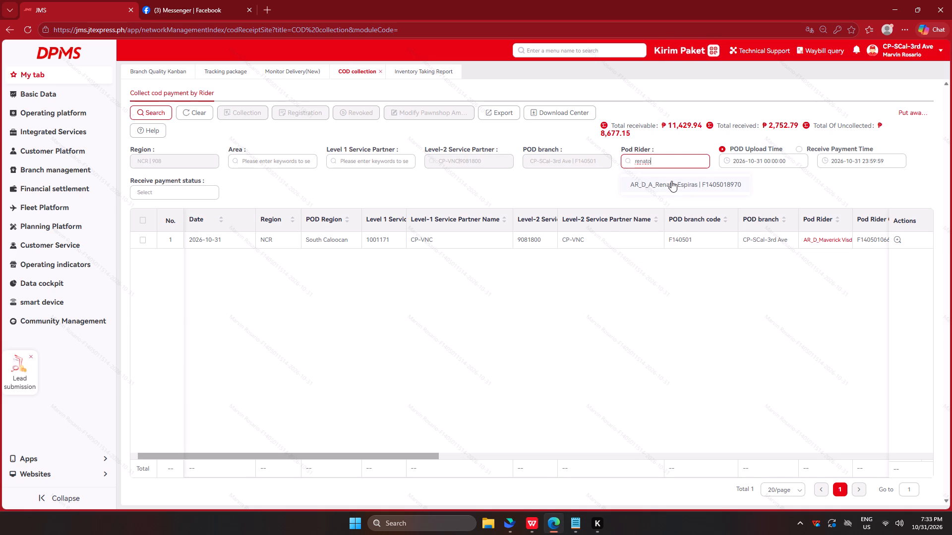
{"action": "left_click", "coordinate": [673, 188]}
{"action": "left_click", "coordinate": [142, 109]}
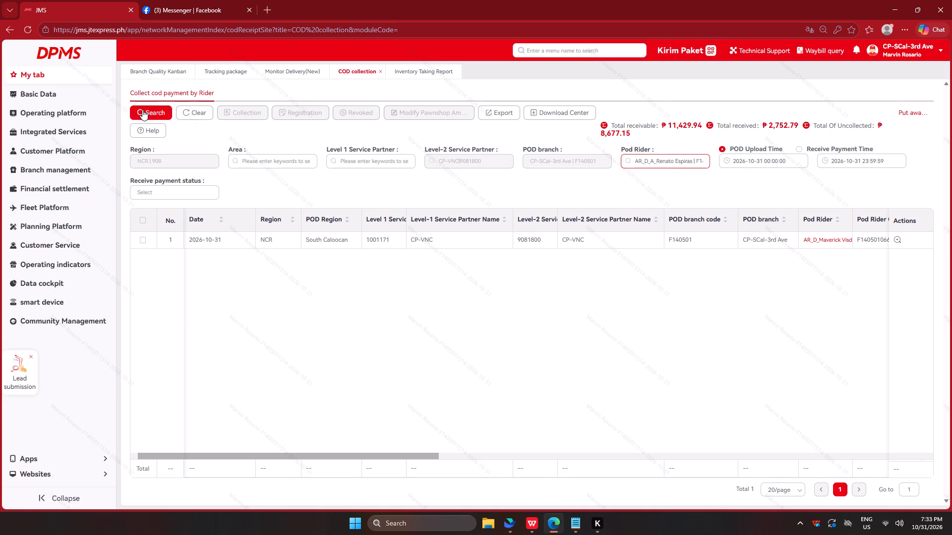
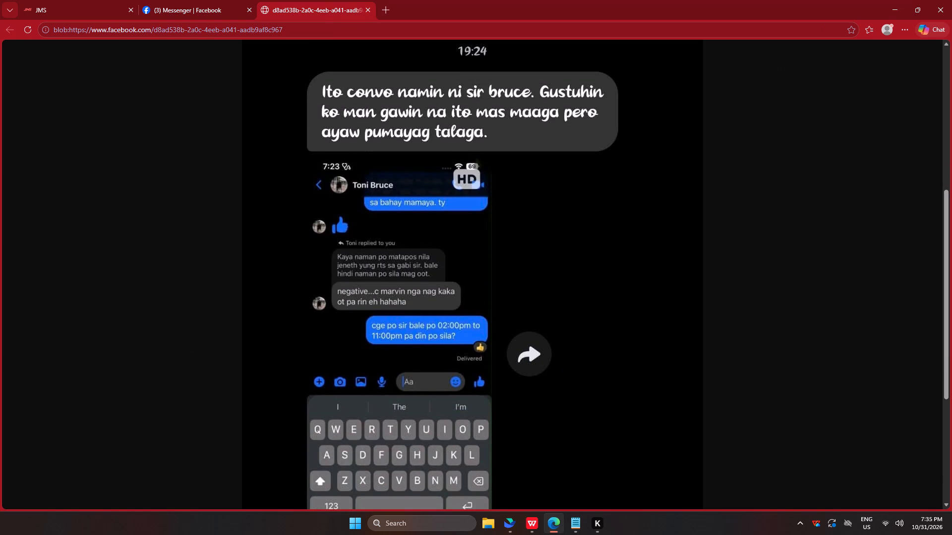
Read through the opened Messenger conversation screenshot, examining the messages about the staff's overtime and shift schedule.
{"action": "scroll", "coordinate": [440, 333], "scroll_direction": "up", "scroll_amount": 6}
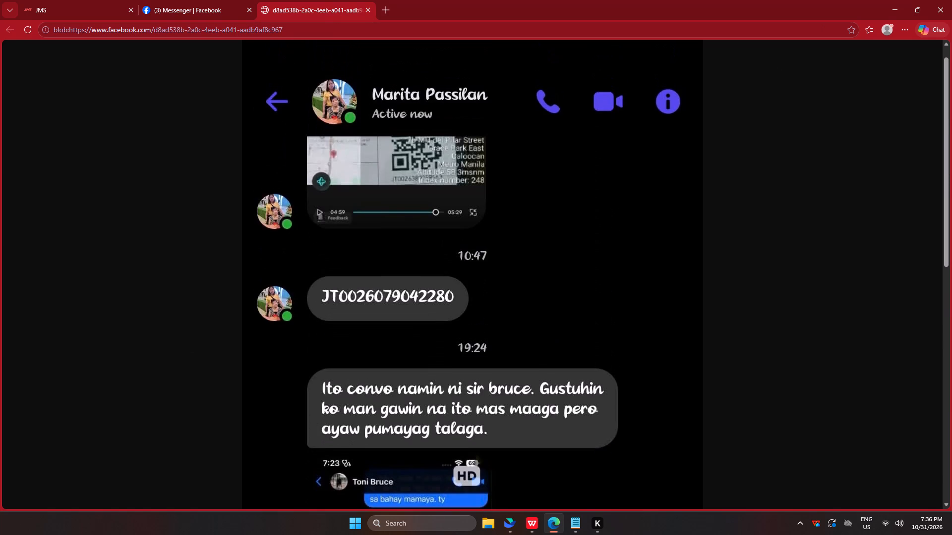
{"action": "scroll", "coordinate": [442, 332], "scroll_direction": "down", "scroll_amount": 2}
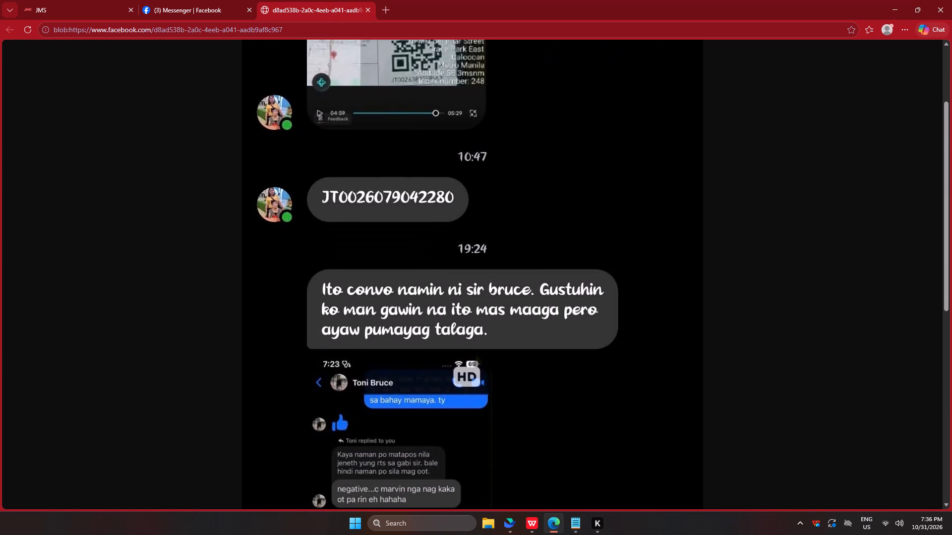
{"action": "scroll", "coordinate": [447, 300], "scroll_direction": "down", "scroll_amount": 1}
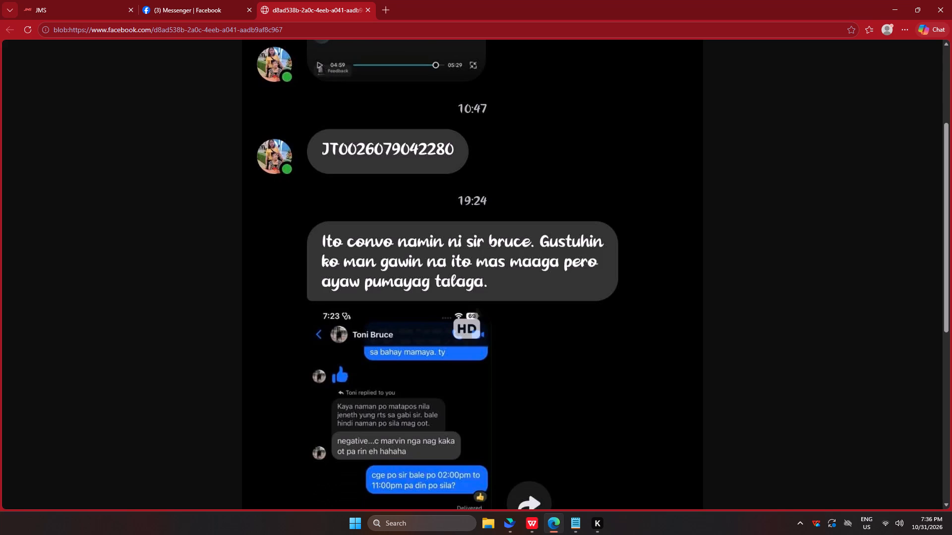
{"action": "scroll", "coordinate": [447, 300], "scroll_direction": "down", "scroll_amount": 3}
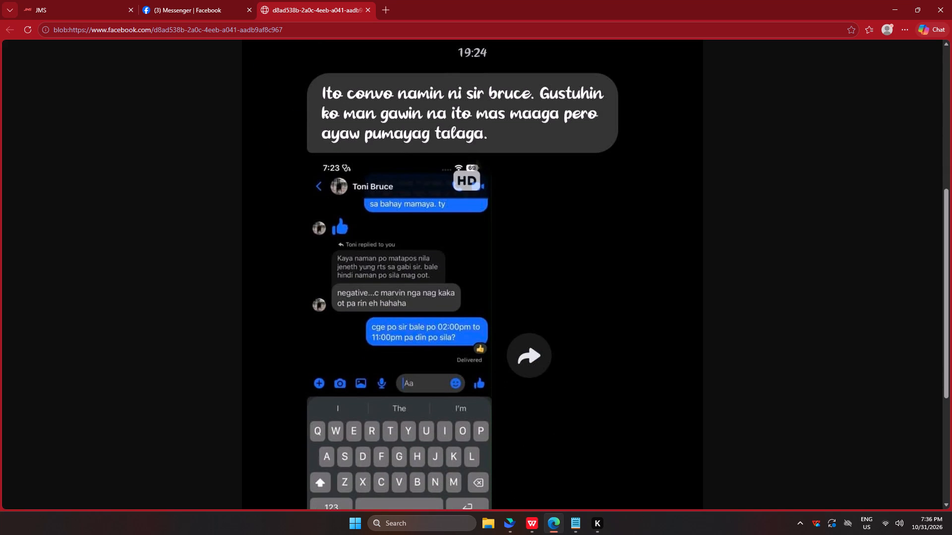
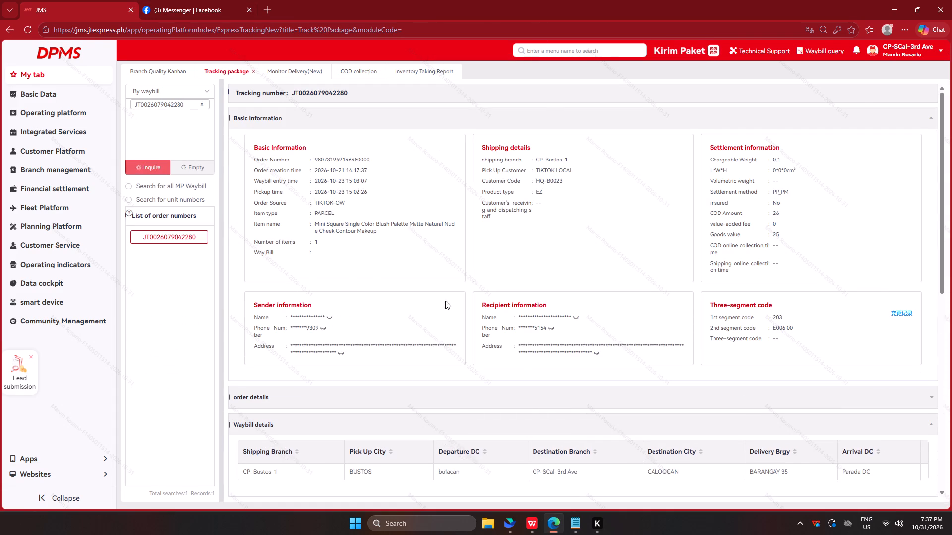
{"action": "scroll", "coordinate": [445, 301], "scroll_direction": "down", "scroll_amount": 9}
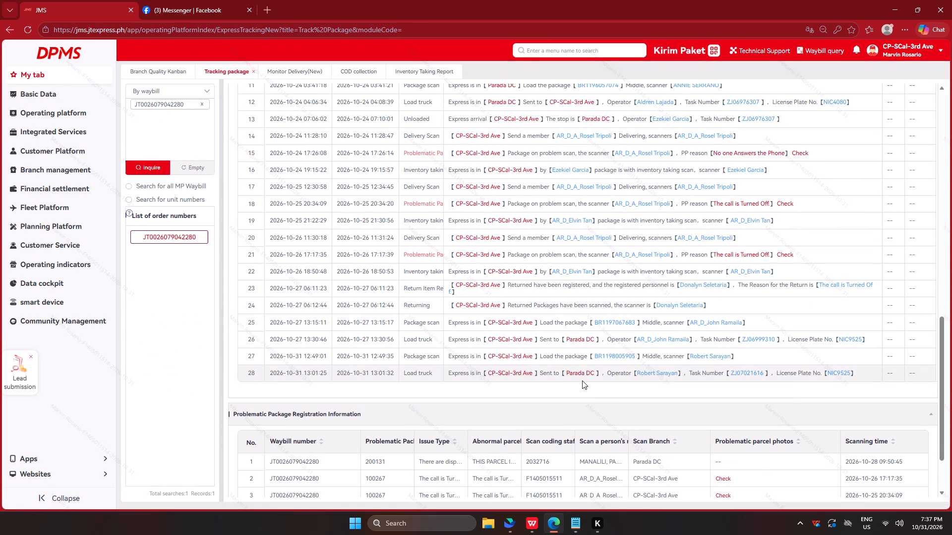
{"action": "left_click", "coordinate": [783, 254]}
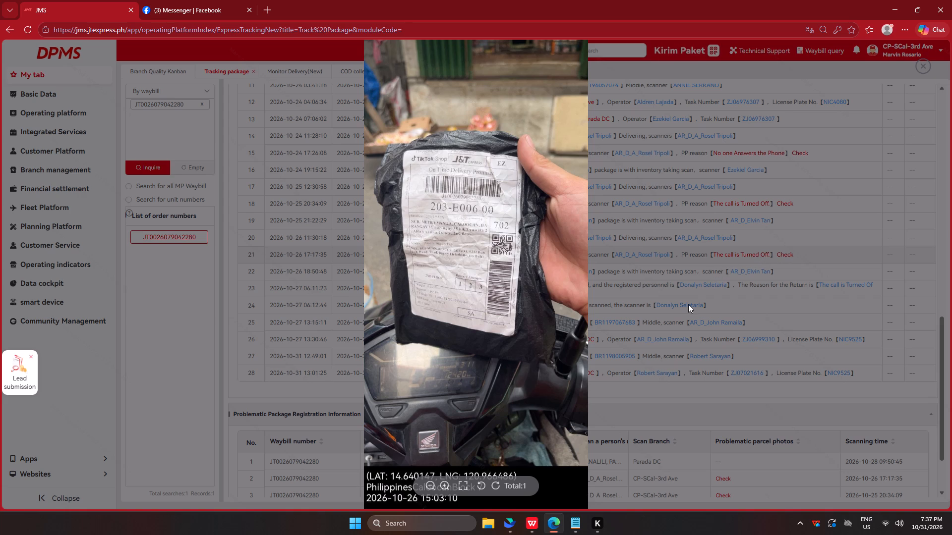
{"action": "key", "text": "Escape"}
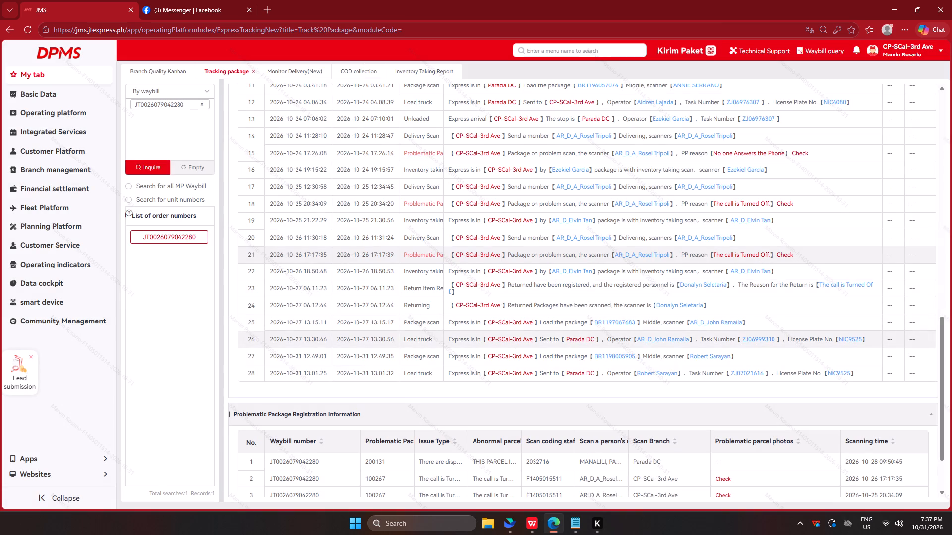
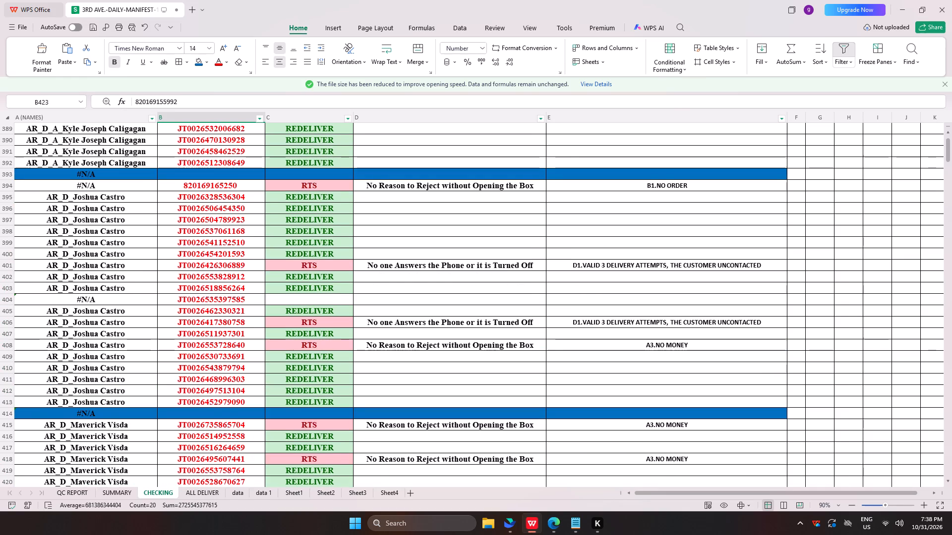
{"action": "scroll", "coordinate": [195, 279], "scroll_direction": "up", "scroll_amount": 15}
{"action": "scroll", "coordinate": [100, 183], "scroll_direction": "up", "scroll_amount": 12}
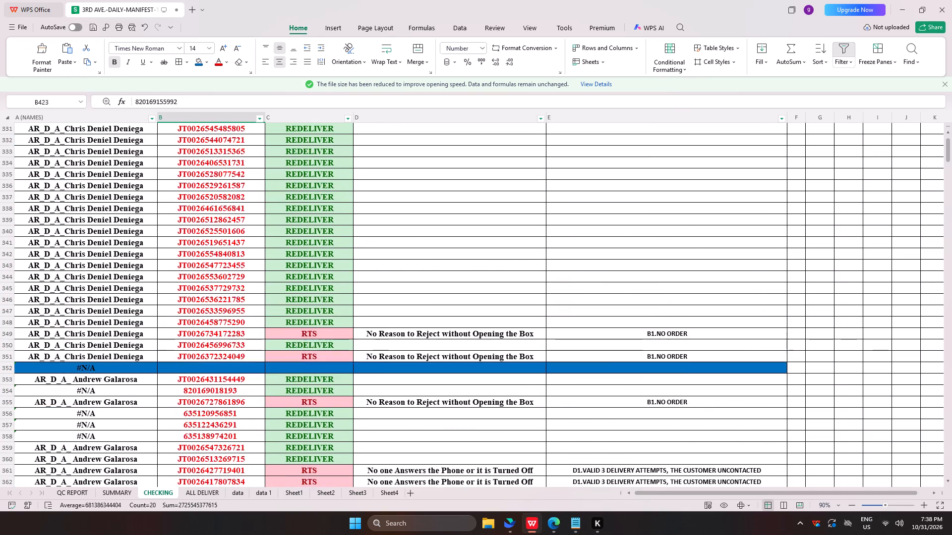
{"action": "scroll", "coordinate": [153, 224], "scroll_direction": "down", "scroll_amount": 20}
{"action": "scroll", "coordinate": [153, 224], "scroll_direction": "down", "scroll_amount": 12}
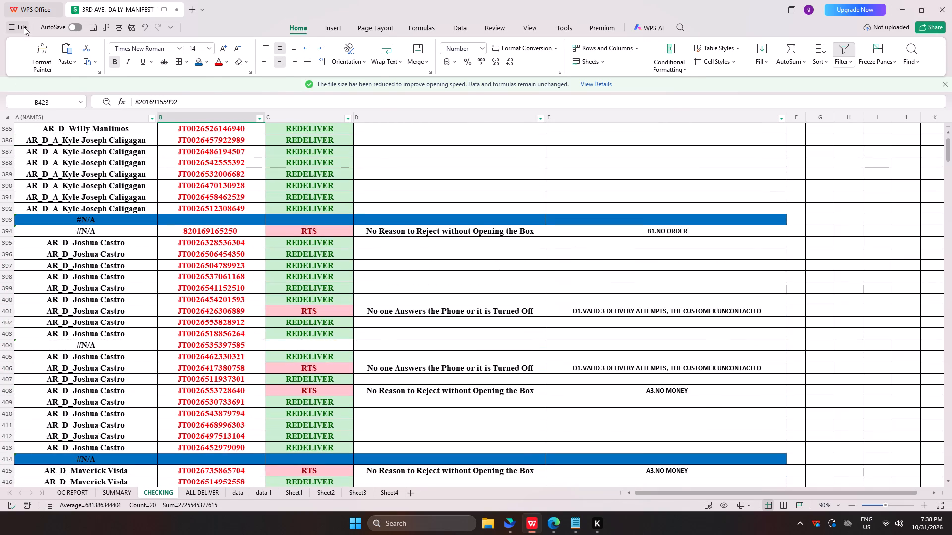
Open Save As for the daily manifest workbook and browse the existing manifest files in the OCTOBER folder.
{"action": "left_click", "coordinate": [23, 26]}
{"action": "left_click", "coordinate": [54, 112]}
{"action": "scroll", "coordinate": [431, 343], "scroll_direction": "down", "scroll_amount": 8}
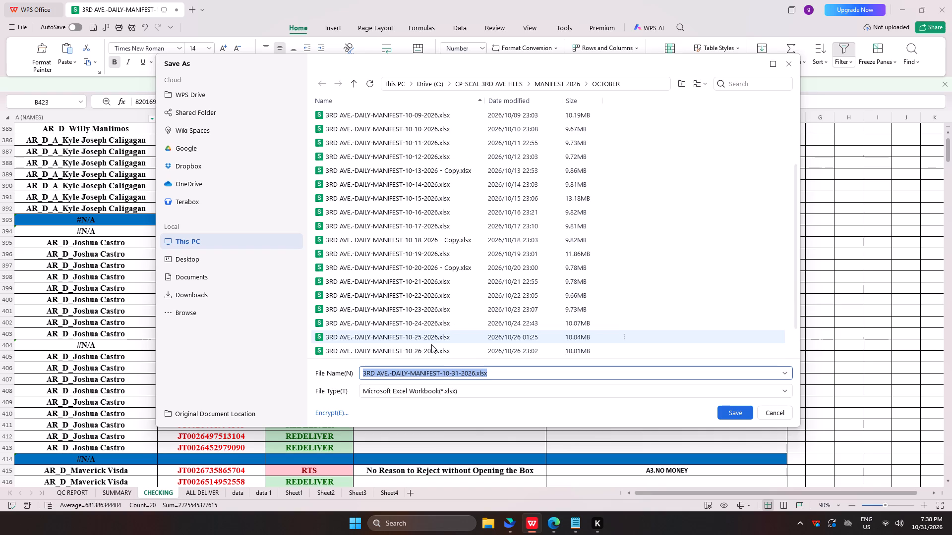
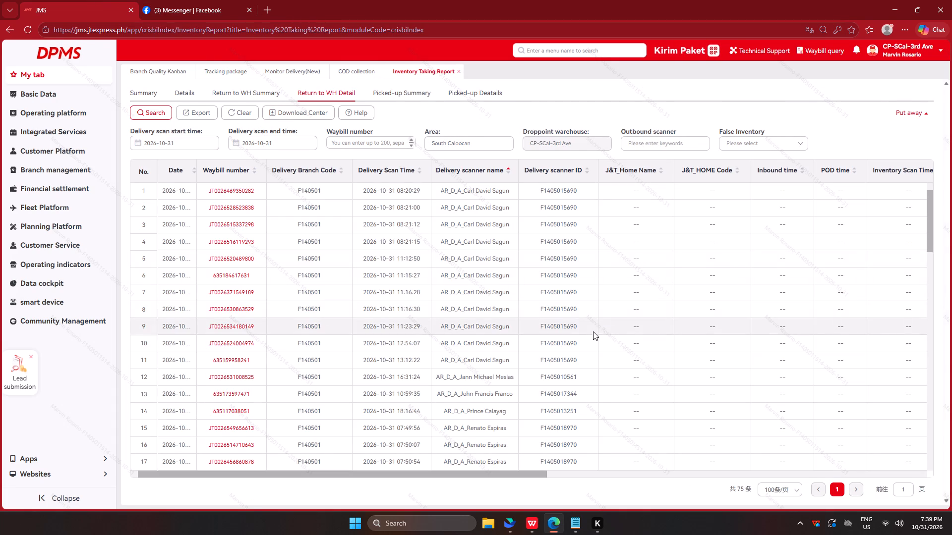
Export the 2026-10-31 Return to WH Detail list and open the newest completed Inventory Taking ReportDetails file from the export downloads.
{"action": "scroll", "coordinate": [611, 338], "scroll_direction": "down", "scroll_amount": 1}
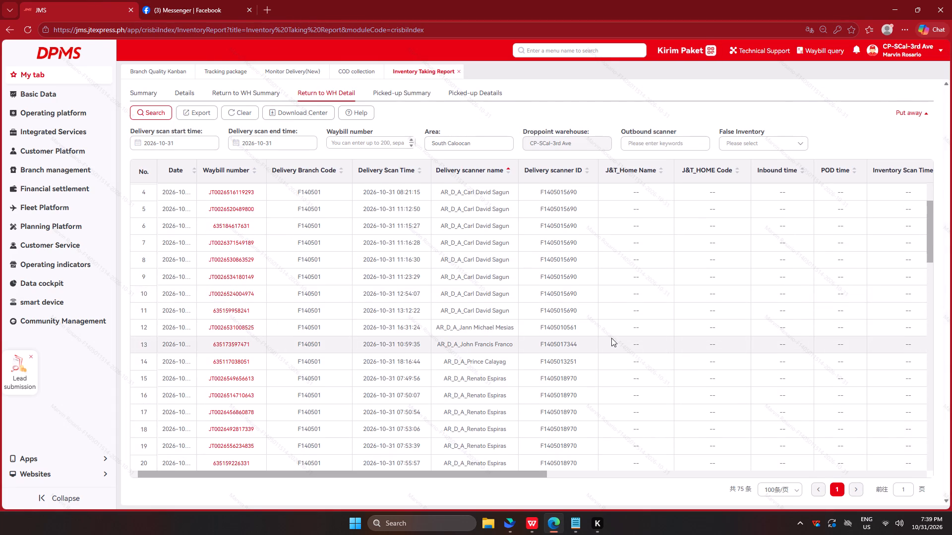
{"action": "scroll", "coordinate": [612, 338], "scroll_direction": "down", "scroll_amount": 20}
{"action": "scroll", "coordinate": [612, 338], "scroll_direction": "down", "scroll_amount": 20}
{"action": "scroll", "coordinate": [612, 338], "scroll_direction": "down", "scroll_amount": 4}
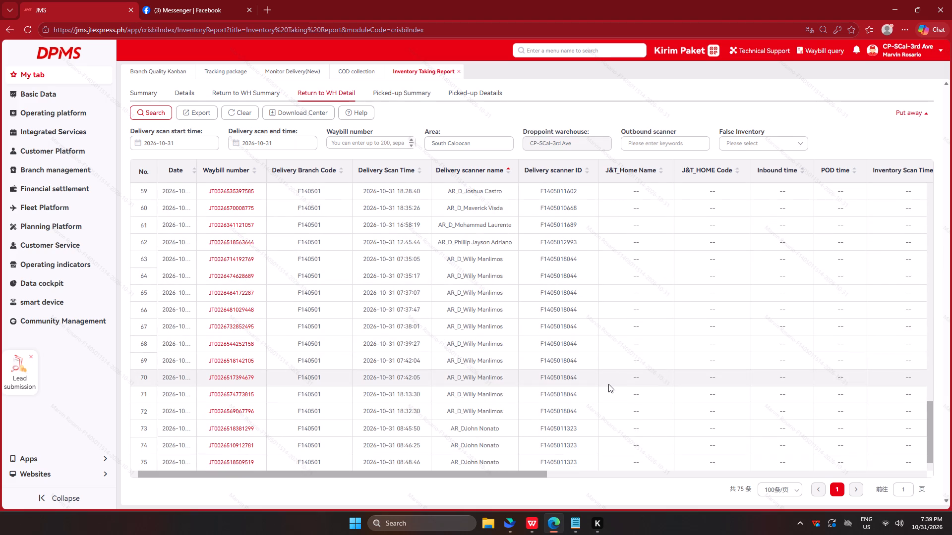
{"action": "scroll", "coordinate": [596, 391], "scroll_direction": "up", "scroll_amount": 20}
{"action": "scroll", "coordinate": [596, 391], "scroll_direction": "up", "scroll_amount": 3}
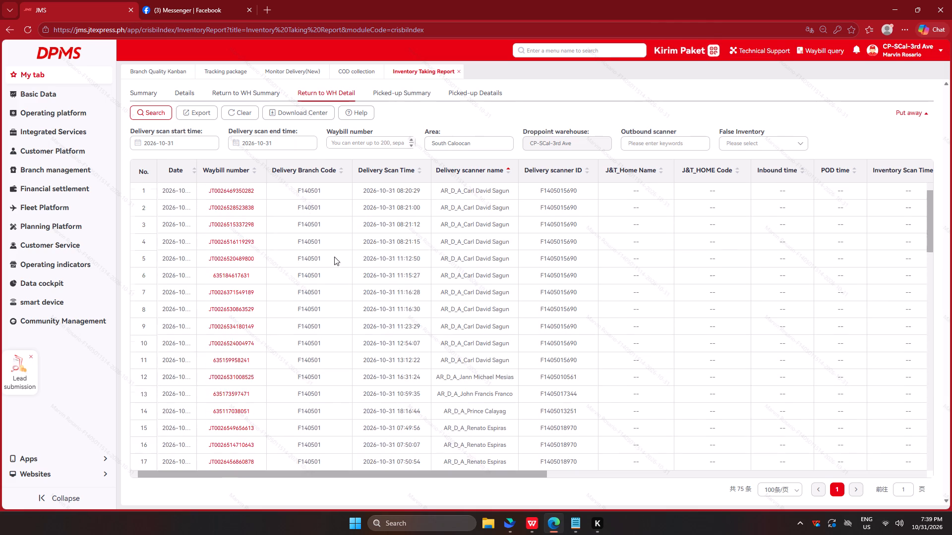
{"action": "left_click", "coordinate": [205, 116]}
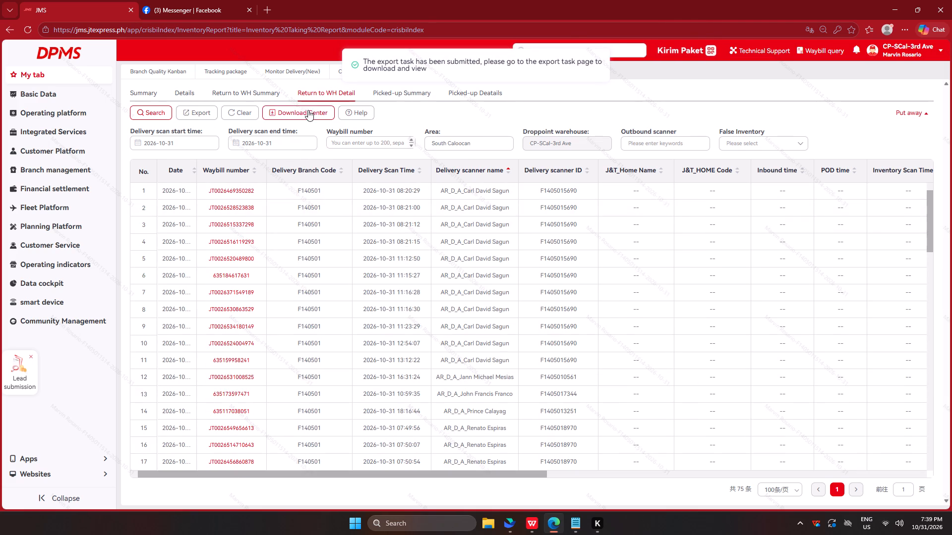
{"action": "left_click", "coordinate": [307, 112]}
{"action": "double_click", "coordinate": [262, 152]}
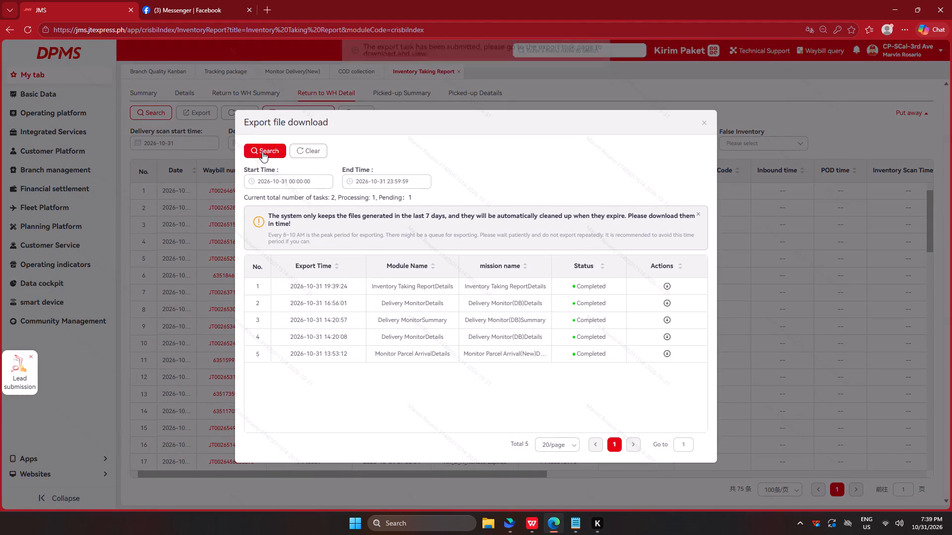
{"action": "left_click", "coordinate": [665, 287]}
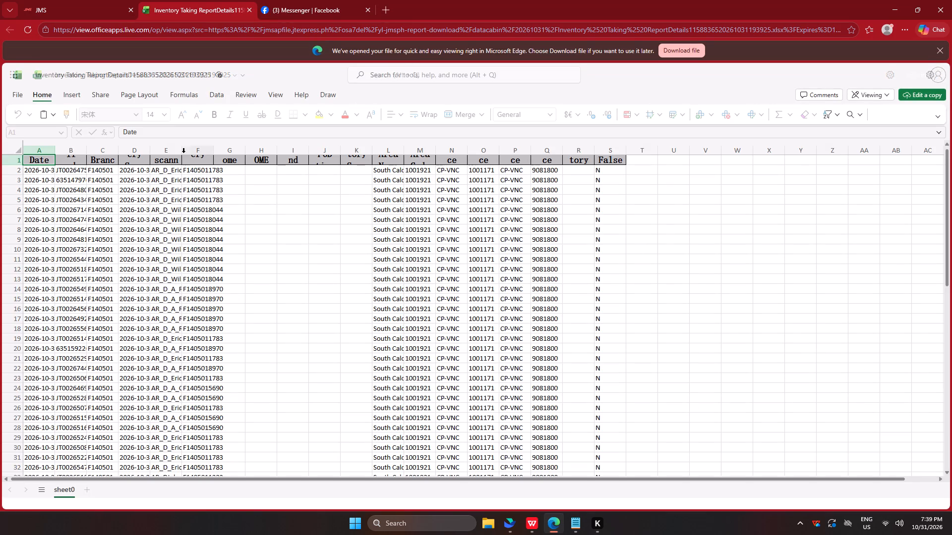
Widen the Delivery scanner name column in the exported report and sort the rows by it in ascending order.
{"action": "left_click_drag", "start_coordinate": [181, 152], "coordinate": [296, 158]}
{"action": "left_click", "coordinate": [191, 171]}
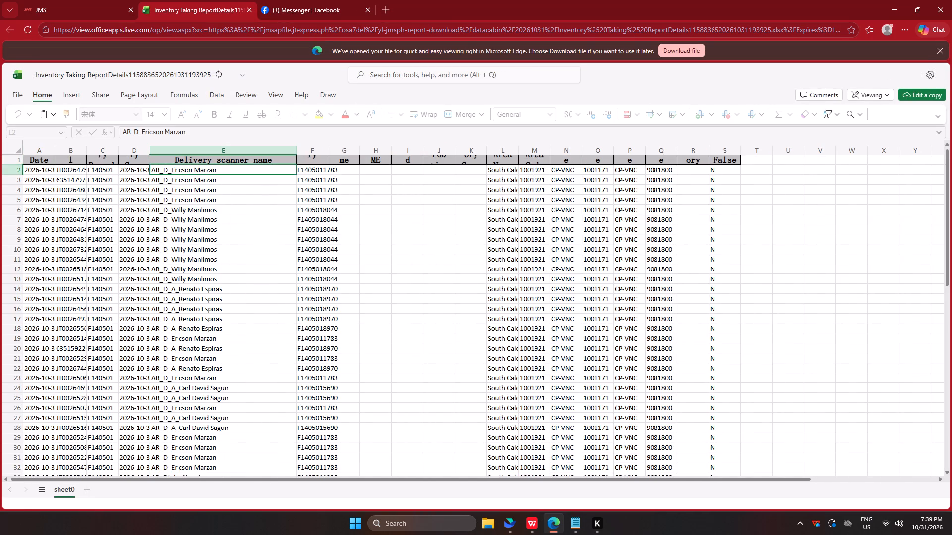
{"action": "right_click", "coordinate": [192, 171]}
{"action": "left_click", "coordinate": [344, 203]}
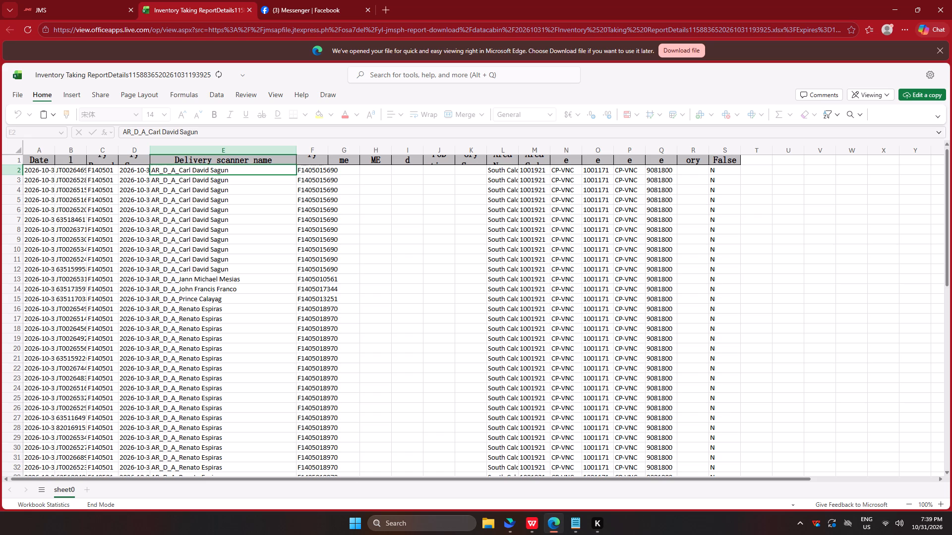
Copy the waybill numbers in B13:B15 of the report into the open Notepad note.
{"action": "left_click_drag", "start_coordinate": [59, 280], "coordinate": [233, 294]}
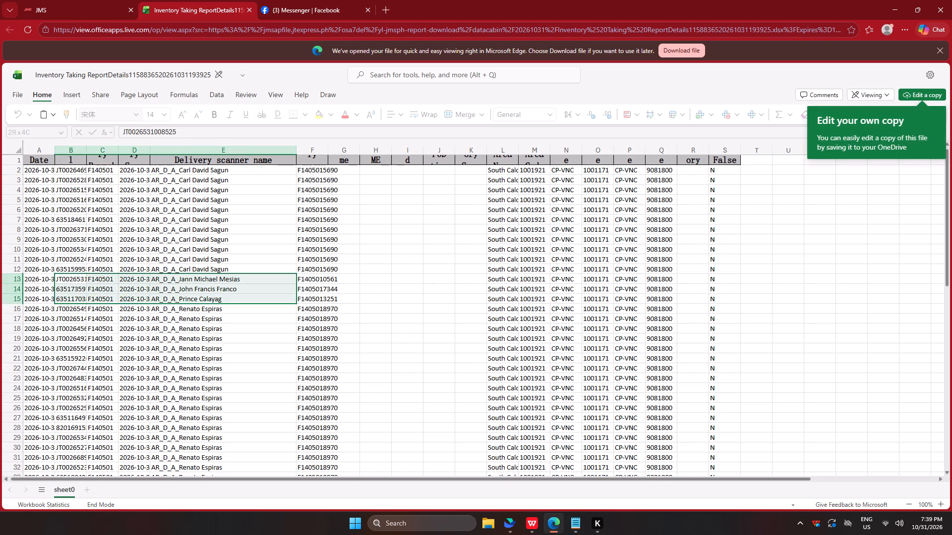
{"action": "left_click_drag", "start_coordinate": [233, 294], "coordinate": [73, 300]}
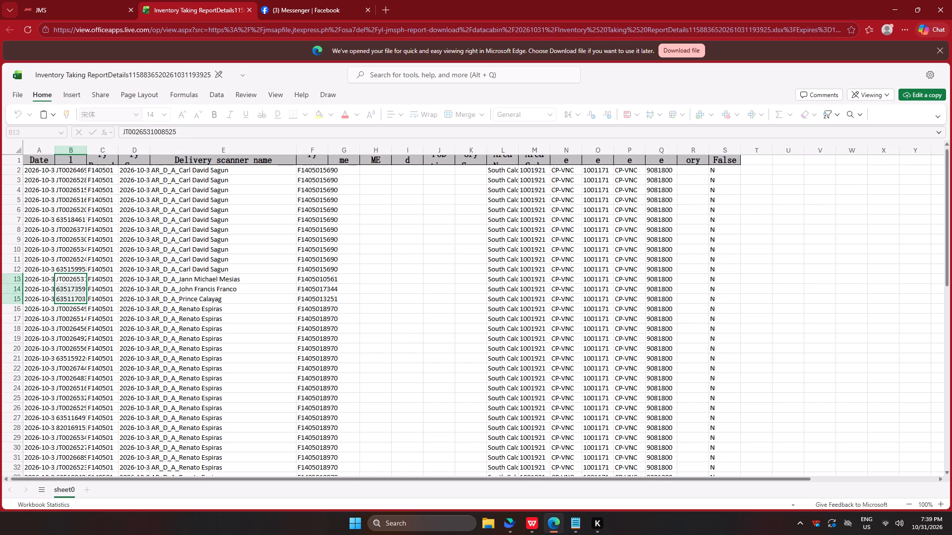
{"action": "key", "text": "ctrl+c"}
{"action": "left_click", "coordinate": [580, 530]}
{"action": "key", "text": "ctrl+v"}
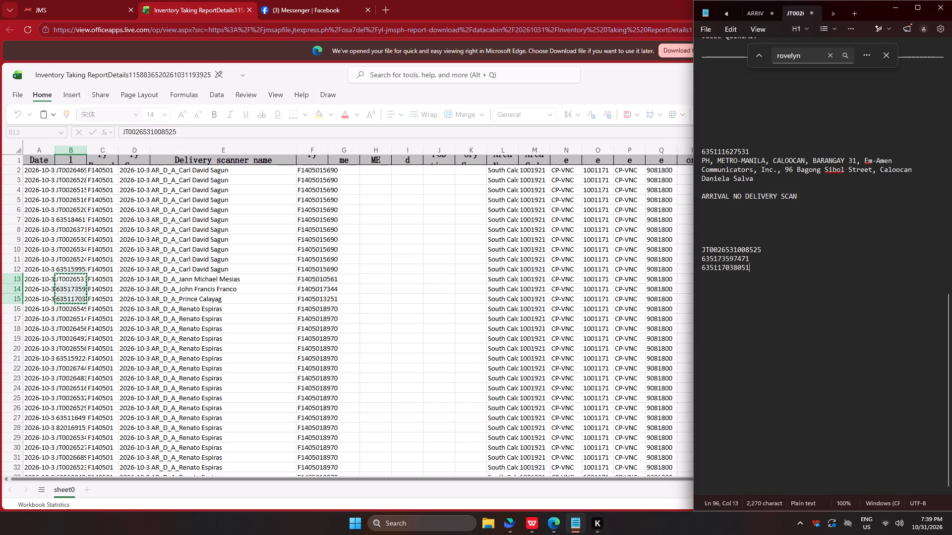
Add the waybill numbers from B36 and B37 of the report, each on its own new line, to the Notepad list.
{"action": "scroll", "coordinate": [192, 315], "scroll_direction": "down", "scroll_amount": 3}
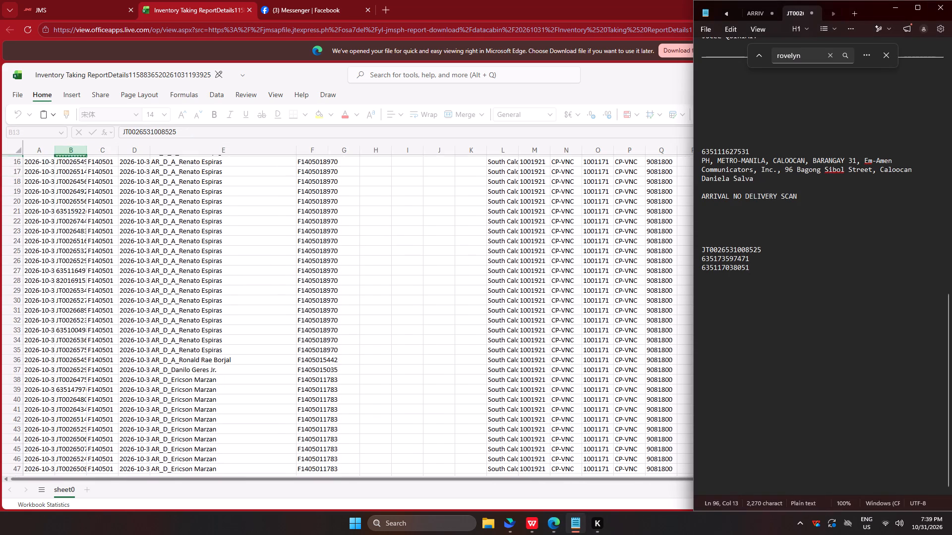
{"action": "left_click", "coordinate": [67, 359]}
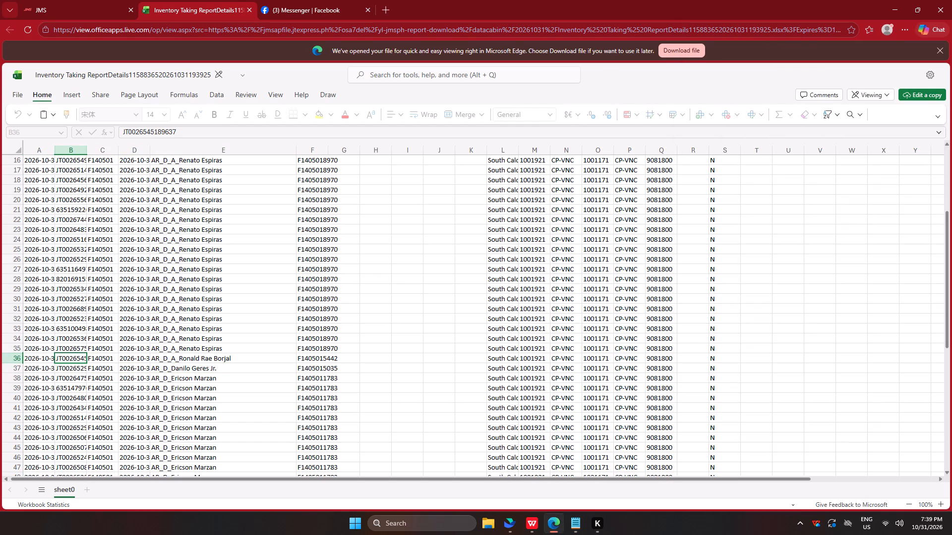
{"action": "key", "text": "ctrl+c"}
{"action": "key", "text": "alt+Tab"}
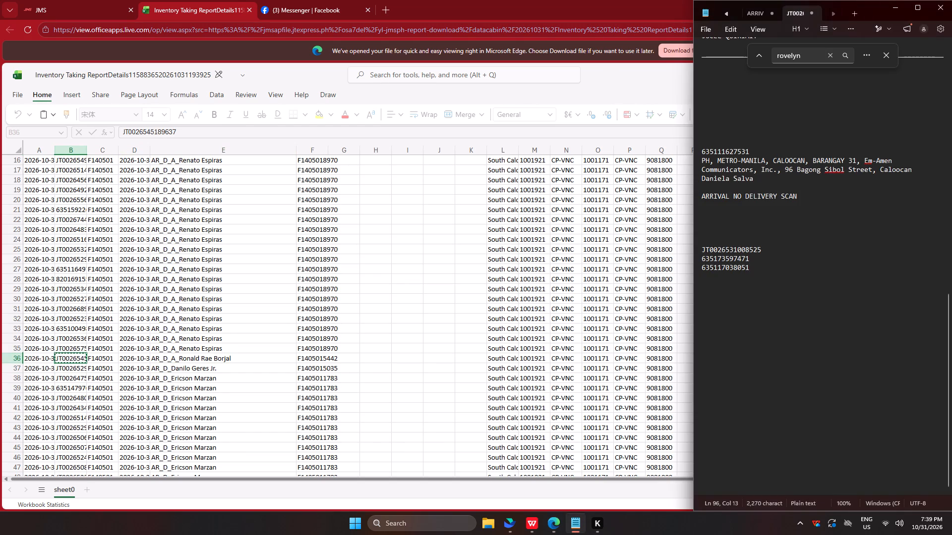
{"action": "key", "text": "Return"}
{"action": "key", "text": "ctrl+v"}
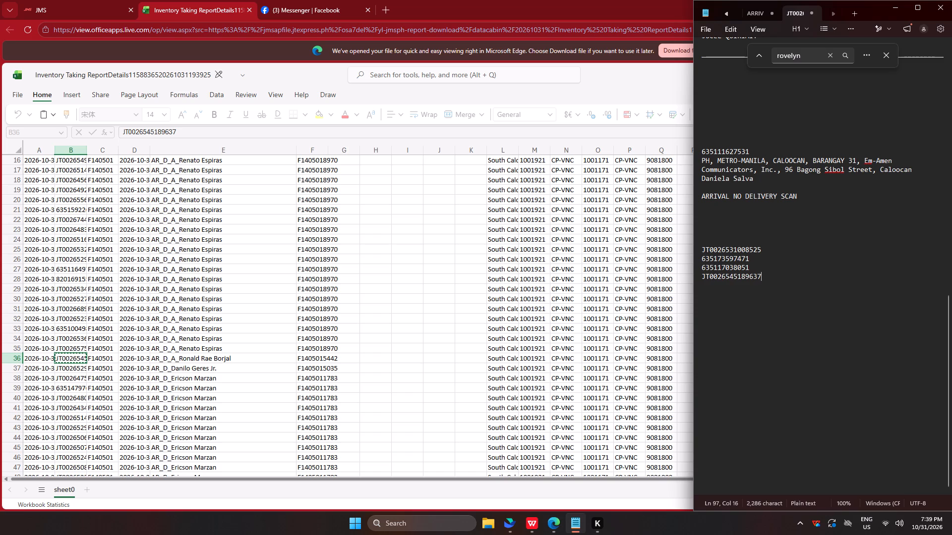
{"action": "left_click", "coordinate": [69, 370]}
{"action": "key", "text": "ctrl+c"}
{"action": "key", "text": "alt+Tab"}
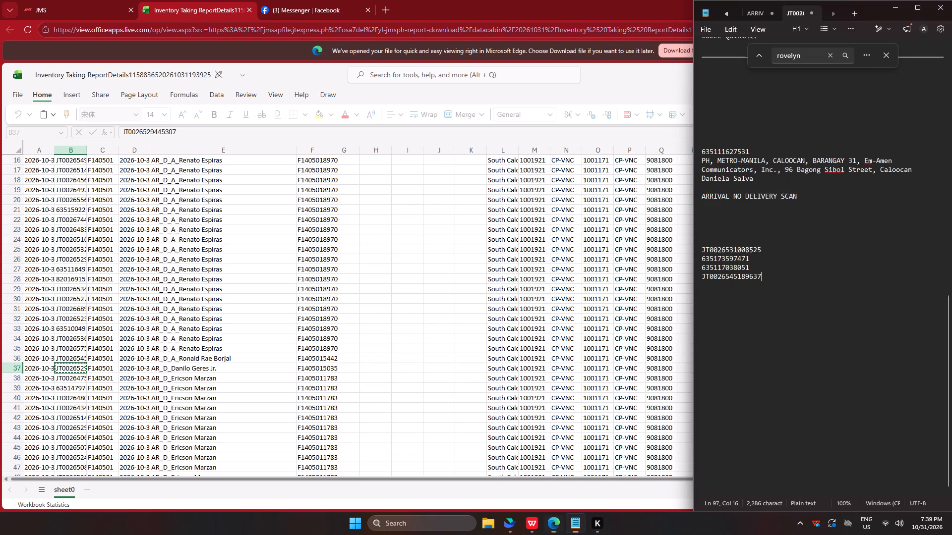
{"action": "key", "text": "Return"}
{"action": "key", "text": "ctrl+v"}
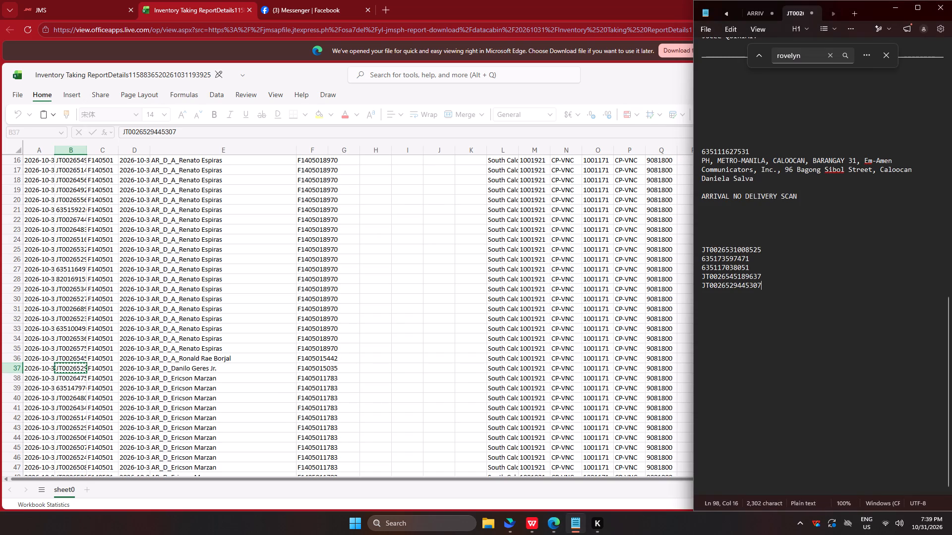
Copy the waybill numbers in B55:B73 of the report for the Notepad list.
{"action": "scroll", "coordinate": [244, 391], "scroll_direction": "down", "scroll_amount": 3}
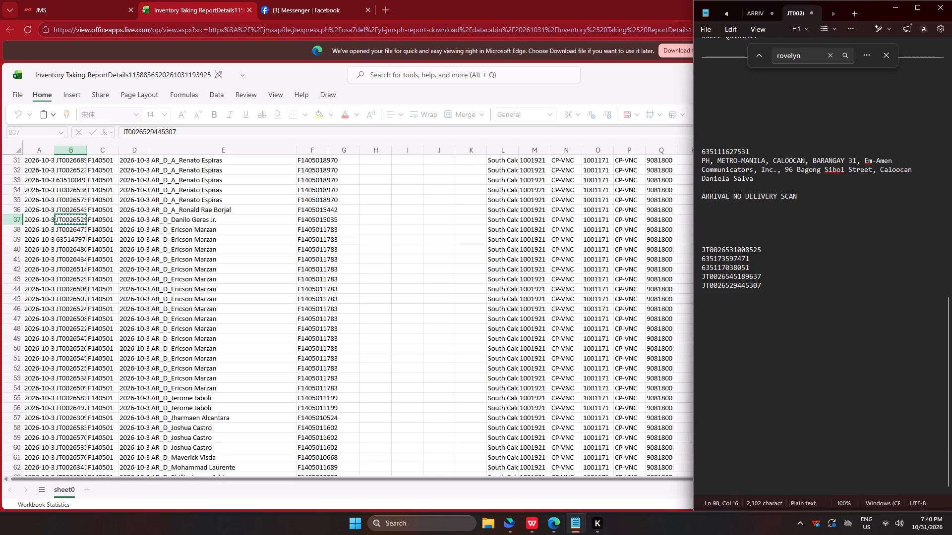
{"action": "left_click_drag", "start_coordinate": [66, 398], "coordinate": [203, 430]}
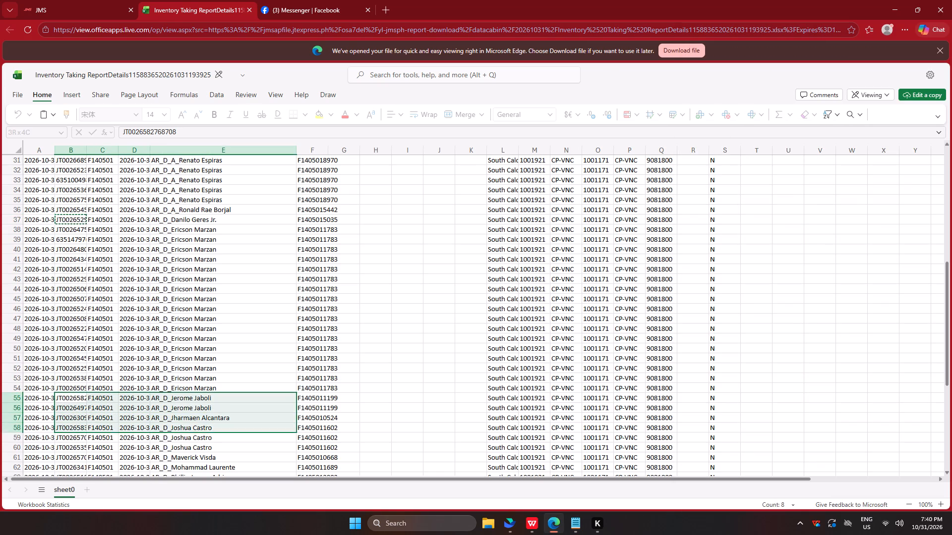
{"action": "left_click_drag", "start_coordinate": [203, 430], "coordinate": [111, 365]}
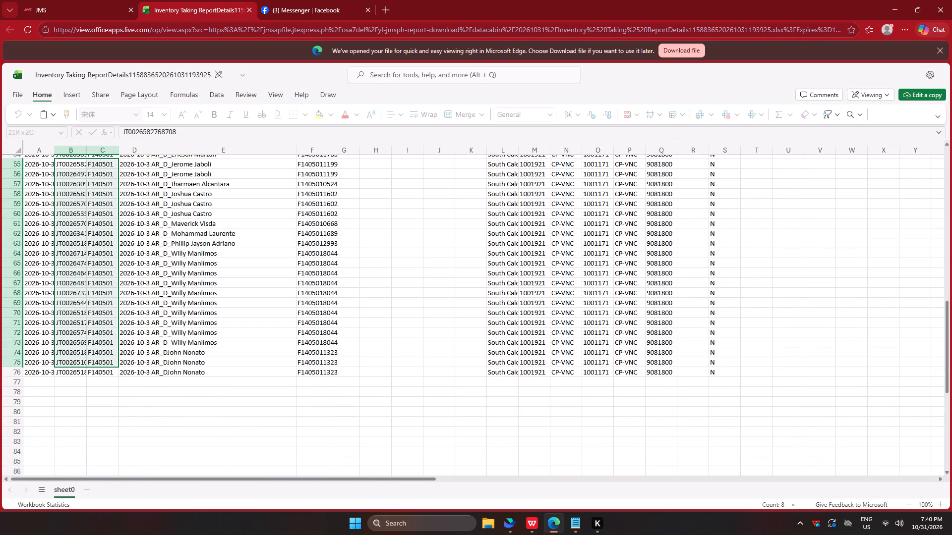
{"action": "left_click_drag", "start_coordinate": [111, 365], "coordinate": [86, 360]}
{"action": "left_click_drag", "start_coordinate": [86, 360], "coordinate": [79, 356]}
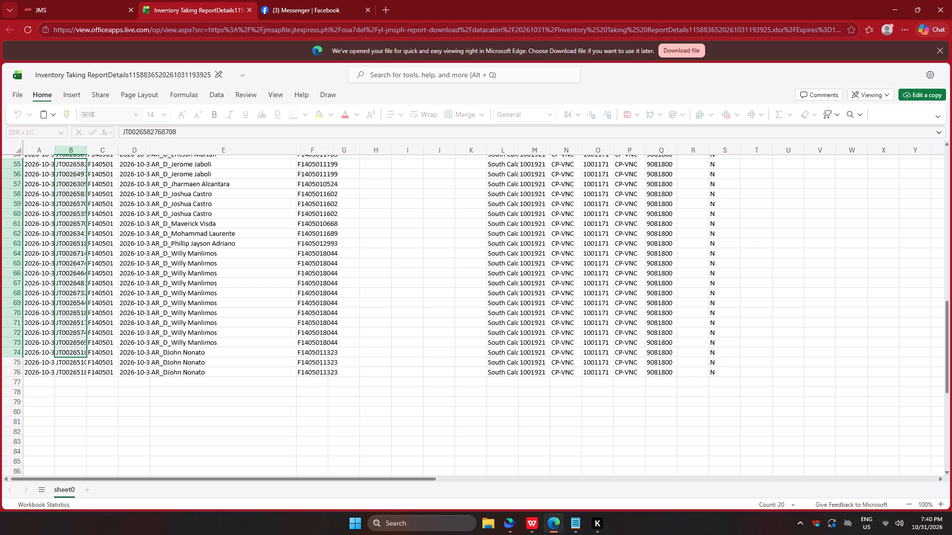
{"action": "left_click_drag", "start_coordinate": [79, 356], "coordinate": [81, 346]}
{"action": "key", "text": "ctrl+c"}
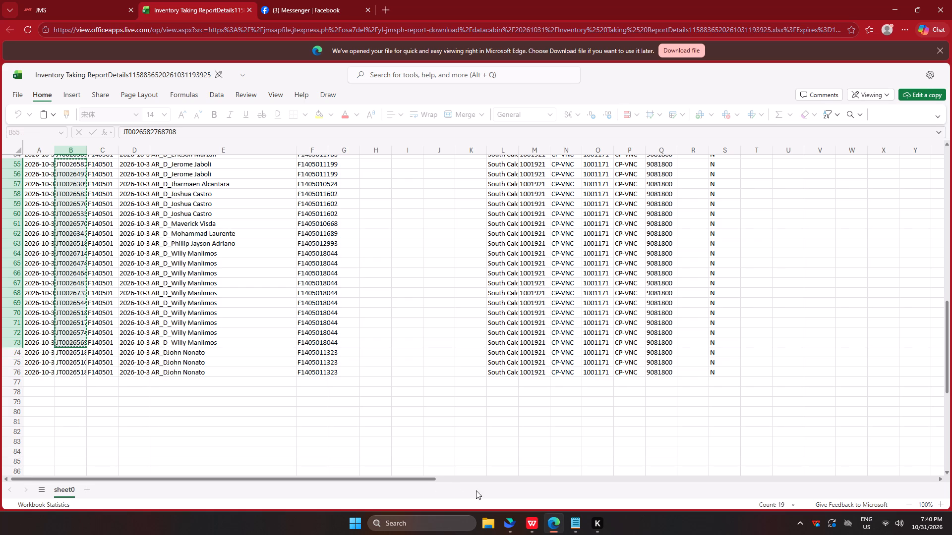
Paste the copied B55:B73 waybill numbers at the end of the Notepad list, leaving one blank line before them.
{"action": "left_click", "coordinate": [580, 526]}
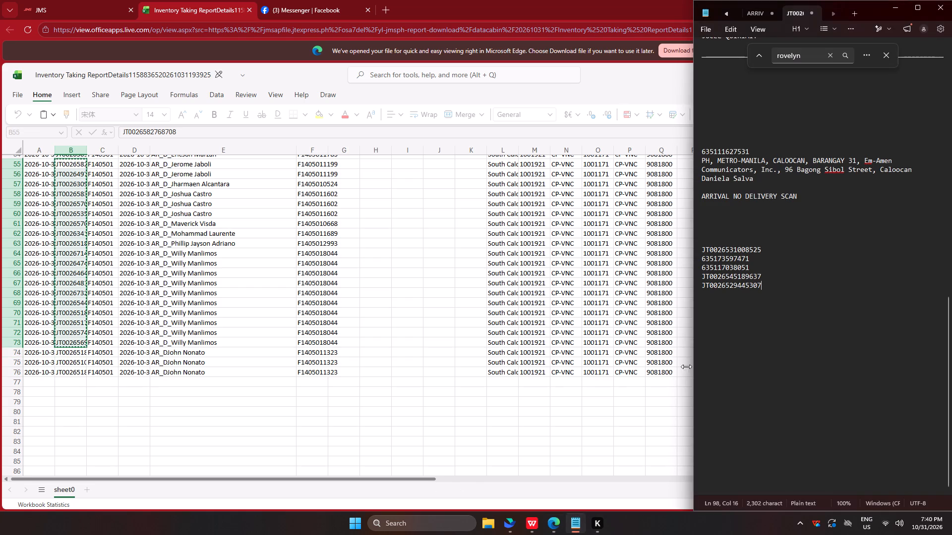
{"action": "key", "text": "Return"}
{"action": "key", "text": "Return"}
{"action": "key", "text": "ctrl+v"}
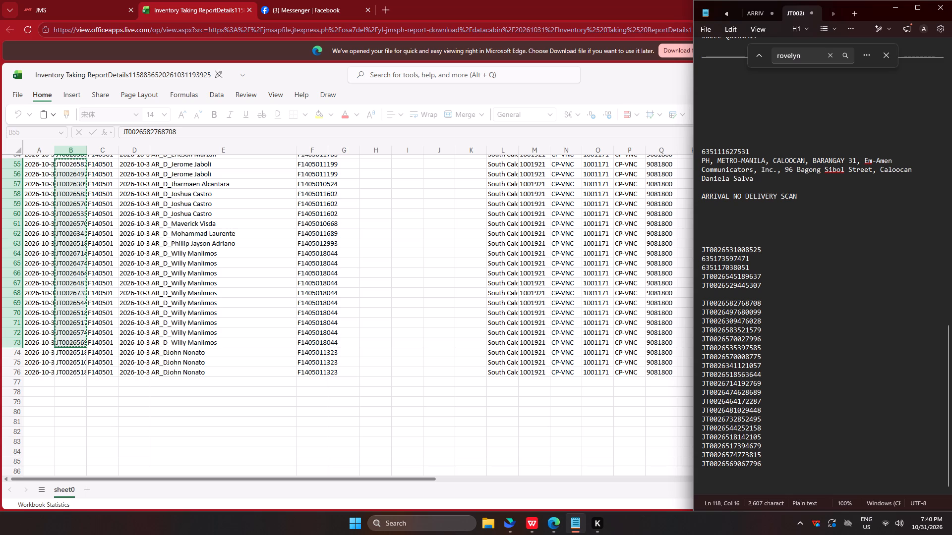
{"action": "scroll", "coordinate": [467, 402], "scroll_direction": "up", "scroll_amount": 2}
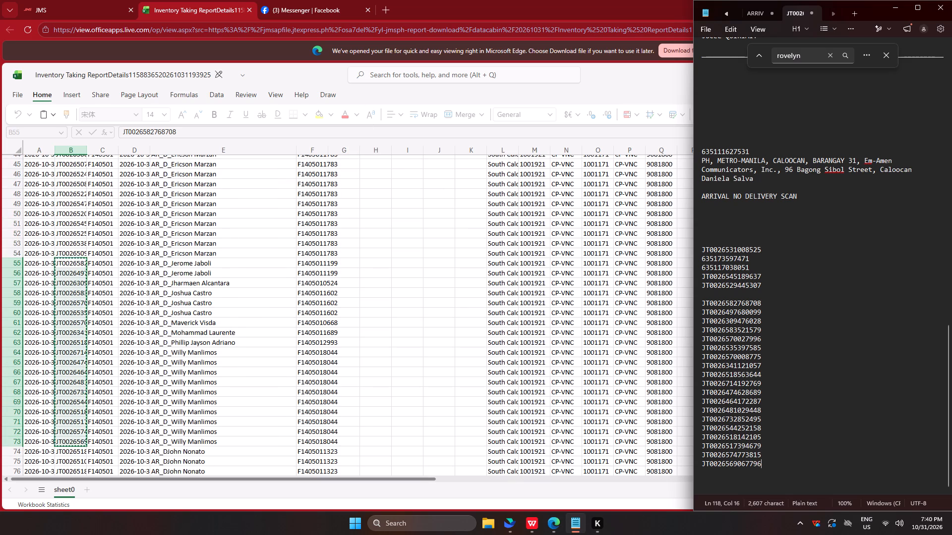
{"action": "scroll", "coordinate": [225, 364], "scroll_direction": "down", "scroll_amount": 1}
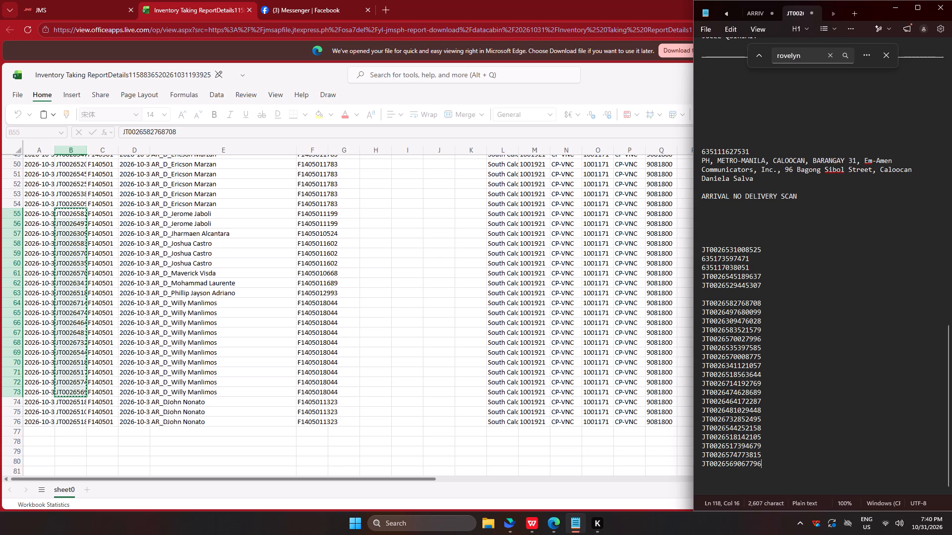
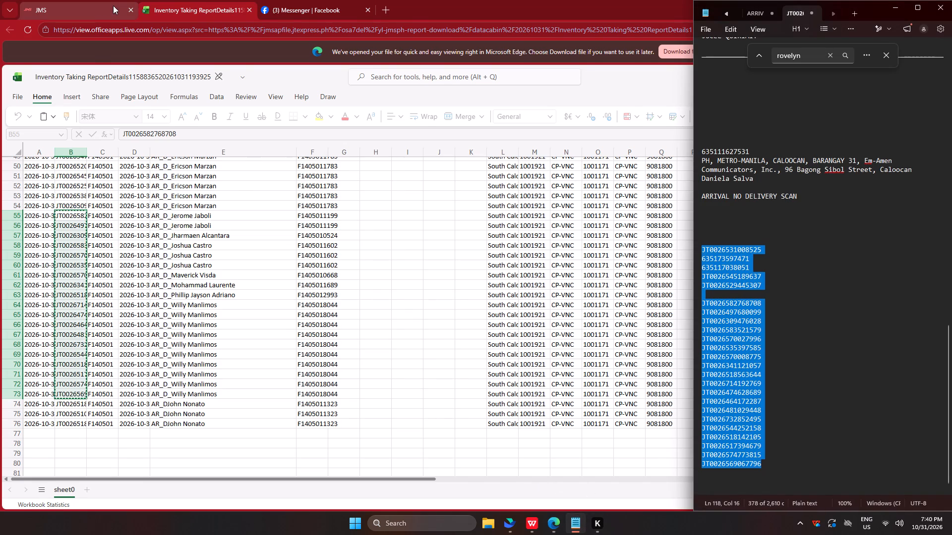
{"action": "left_click", "coordinate": [113, 5], "text": "ctrl"}
{"action": "key", "text": "Escape"}
{"action": "left_click", "coordinate": [224, 71]}
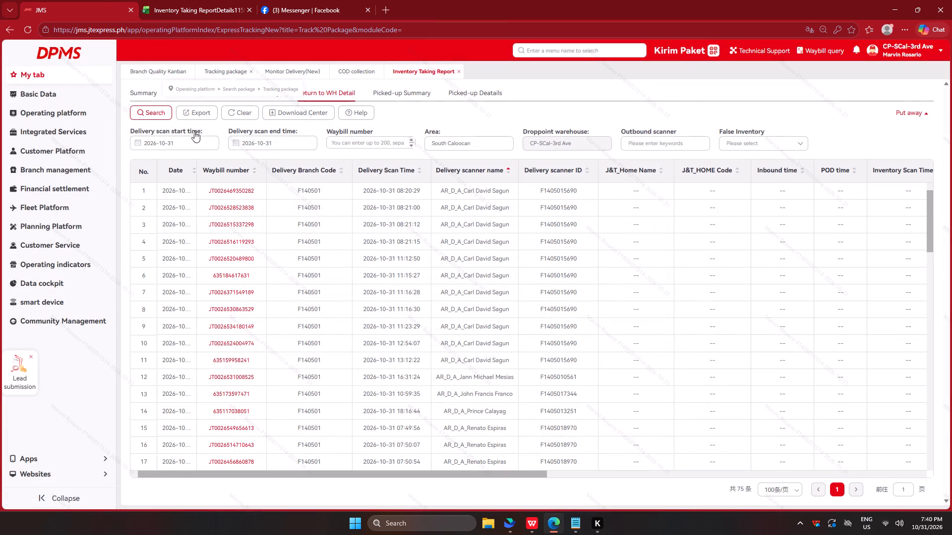
{"action": "left_click", "coordinate": [182, 164]}
{"action": "left_click", "coordinate": [187, 145]}
{"action": "key", "text": "ctrl+v"}
{"action": "left_click", "coordinate": [149, 173]}
{"action": "scroll", "coordinate": [288, 240], "scroll_direction": "down", "scroll_amount": 9}
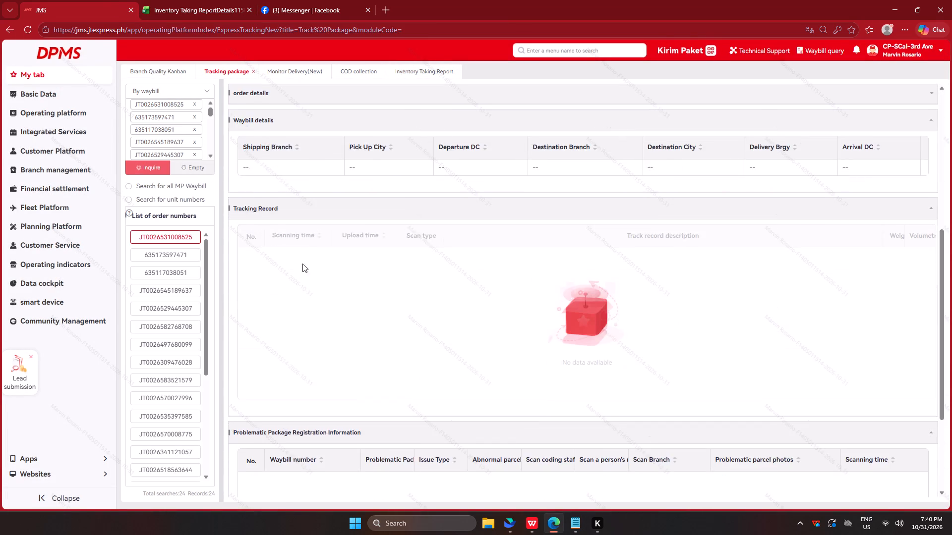
{"action": "scroll", "coordinate": [302, 264], "scroll_direction": "down", "scroll_amount": 4}
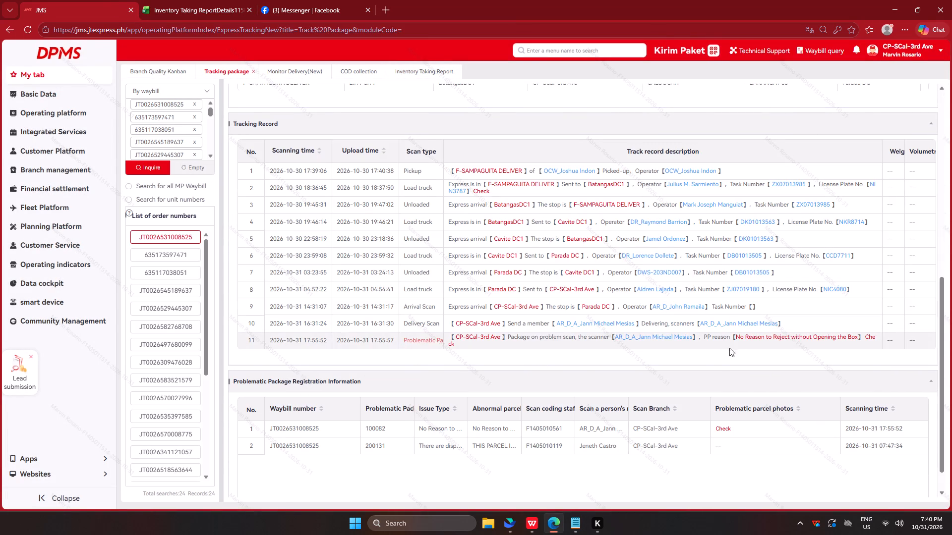
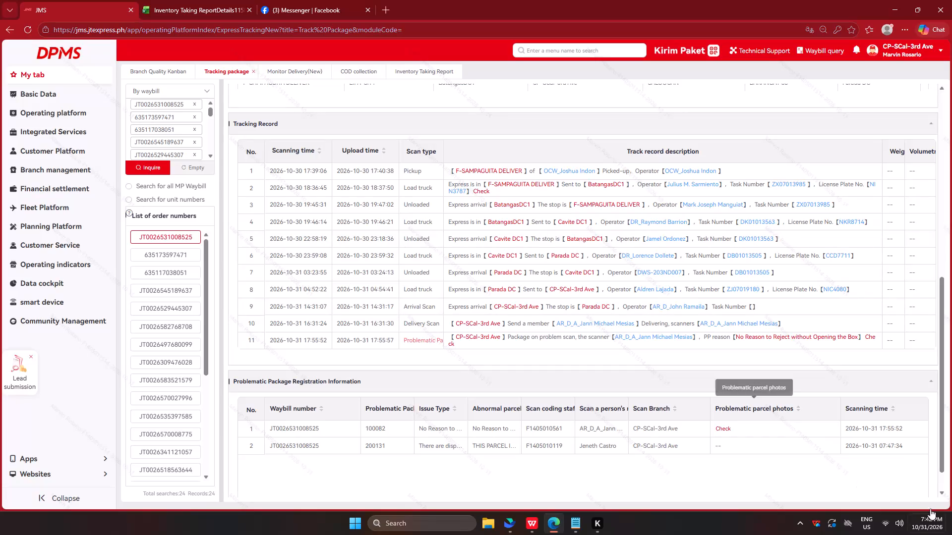
{"action": "left_click", "coordinate": [872, 336]}
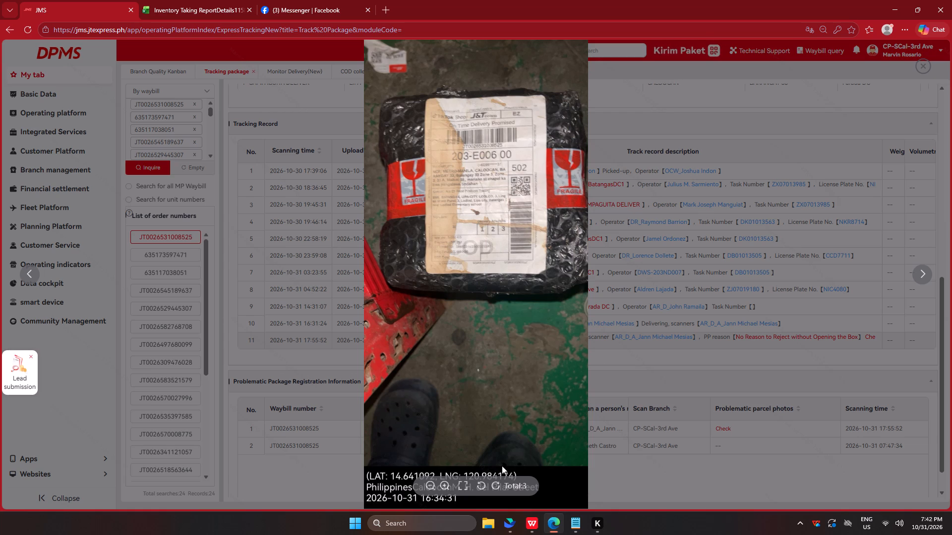
{"action": "left_click", "coordinate": [920, 65]}
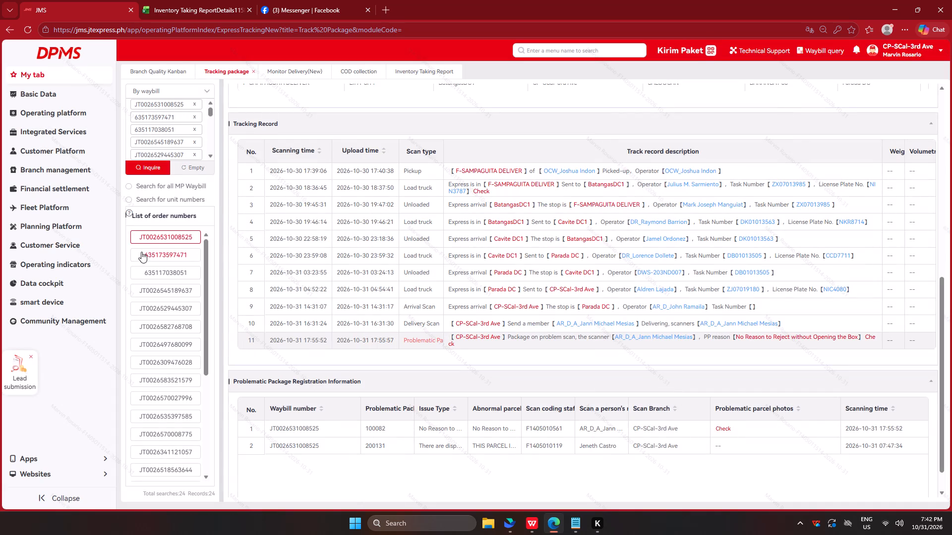
{"action": "left_click", "coordinate": [146, 256]}
{"action": "left_click", "coordinate": [820, 325]}
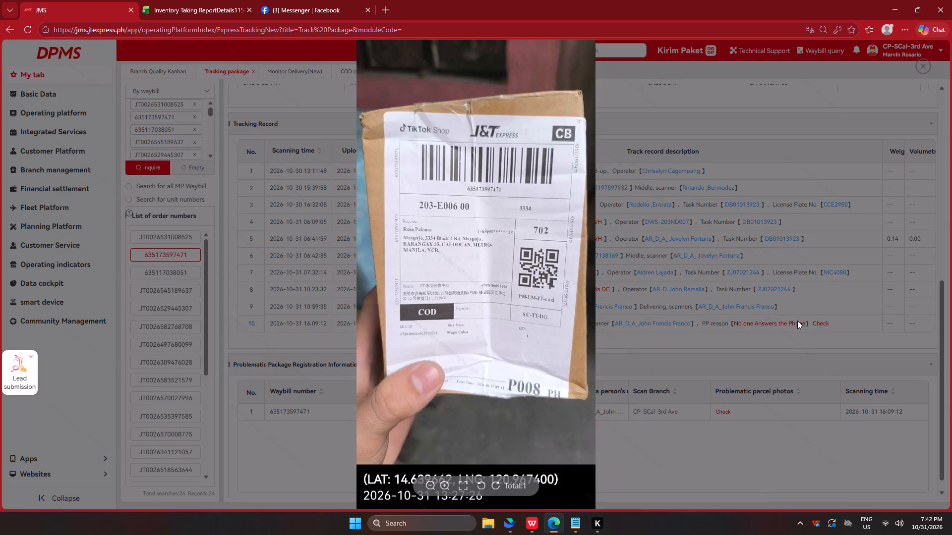
{"action": "left_click", "coordinate": [925, 69]}
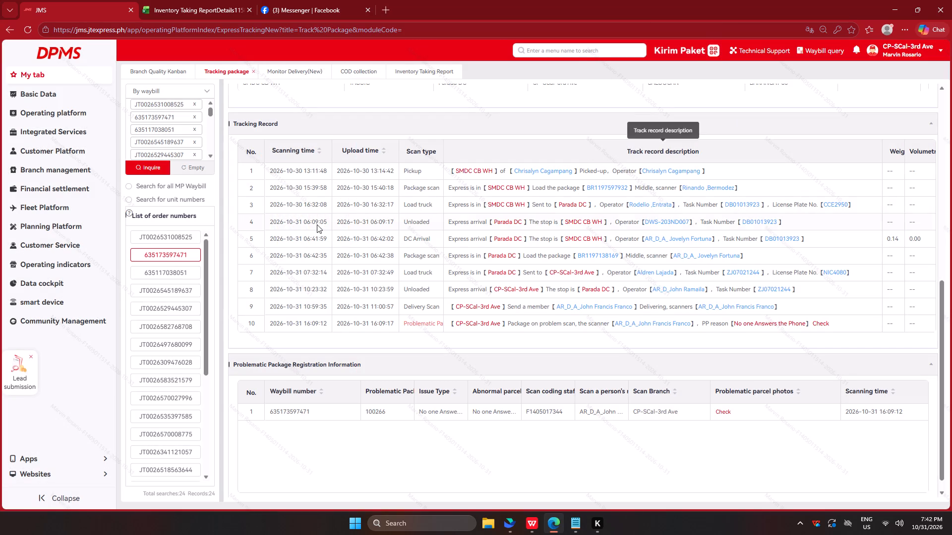
{"action": "left_click", "coordinate": [173, 268]}
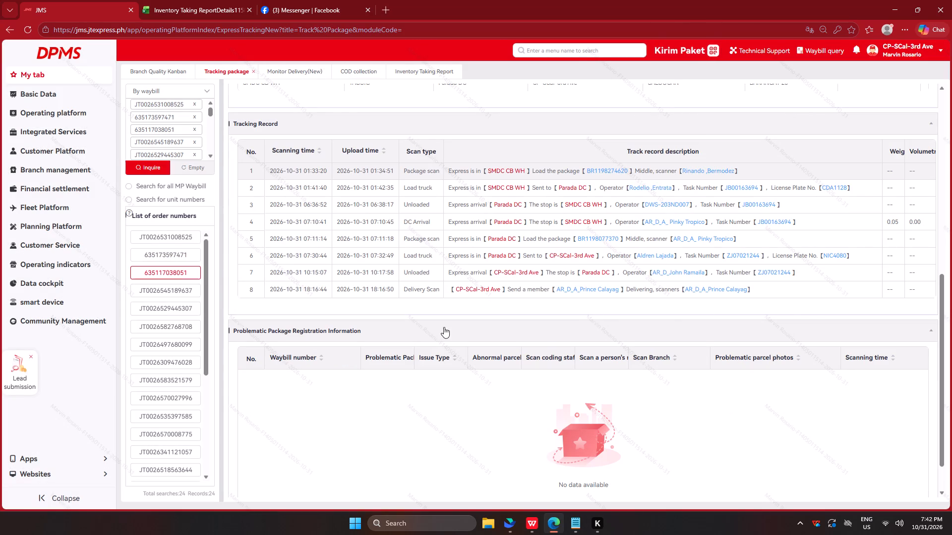
{"action": "left_click", "coordinate": [190, 287]}
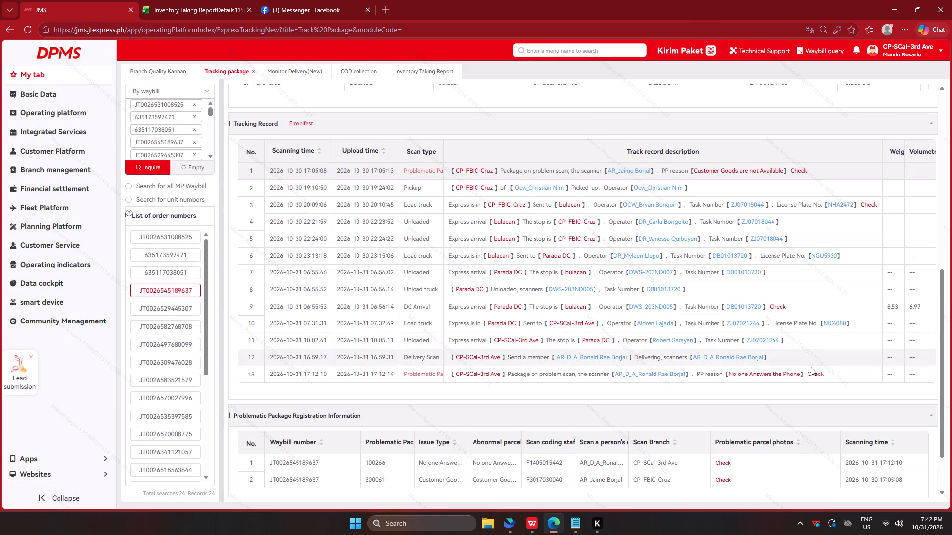
{"action": "left_click", "coordinate": [815, 374]}
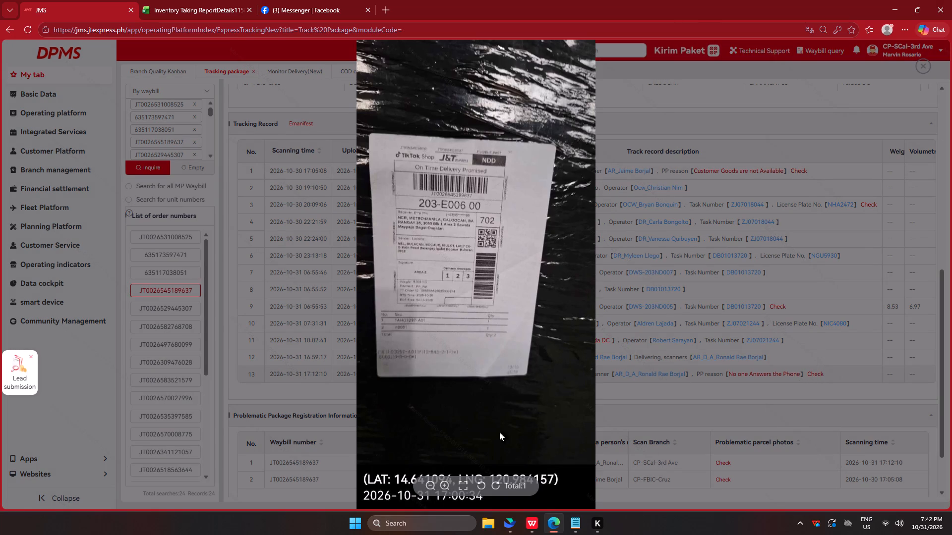
{"action": "triple_click", "coordinate": [444, 485]}
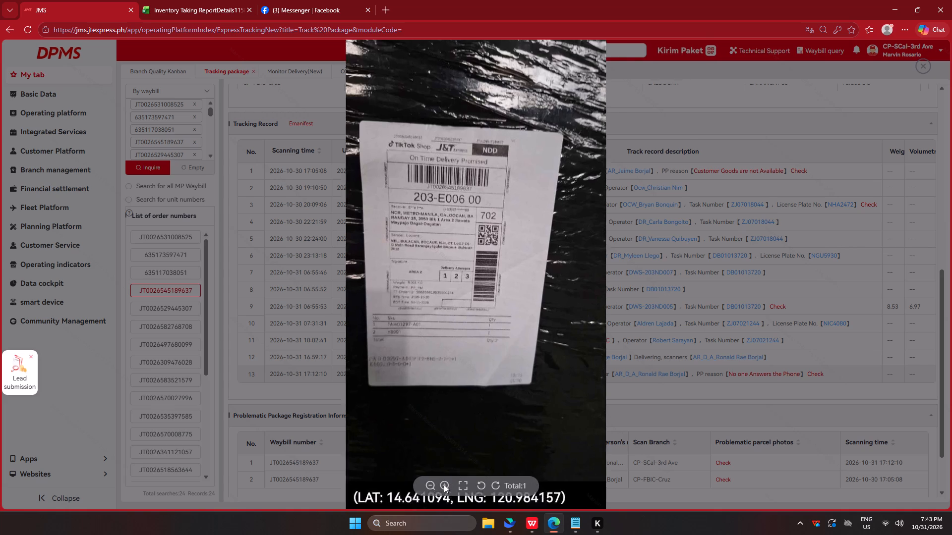
{"action": "triple_click", "coordinate": [444, 484]}
{"action": "triple_click", "coordinate": [444, 483]}
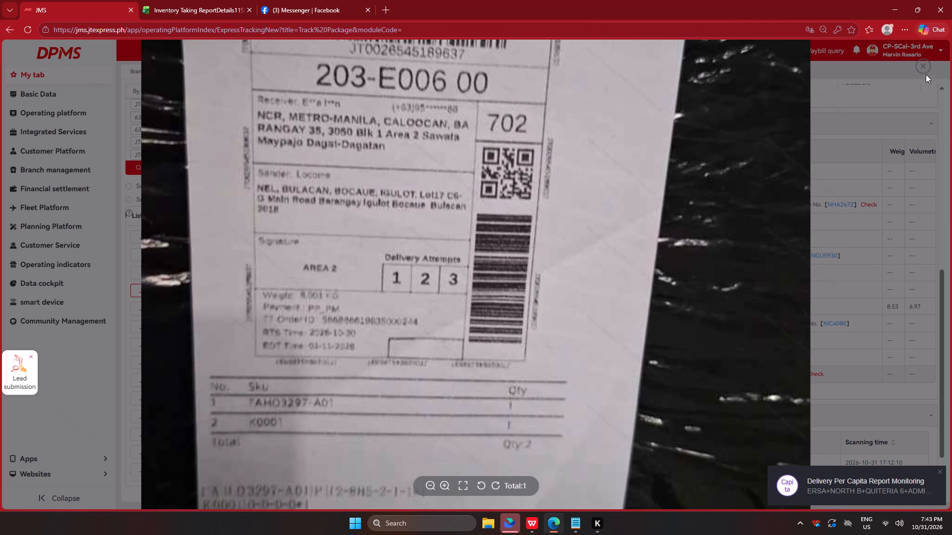
{"action": "left_click", "coordinate": [923, 61]}
{"action": "left_click", "coordinate": [171, 312]}
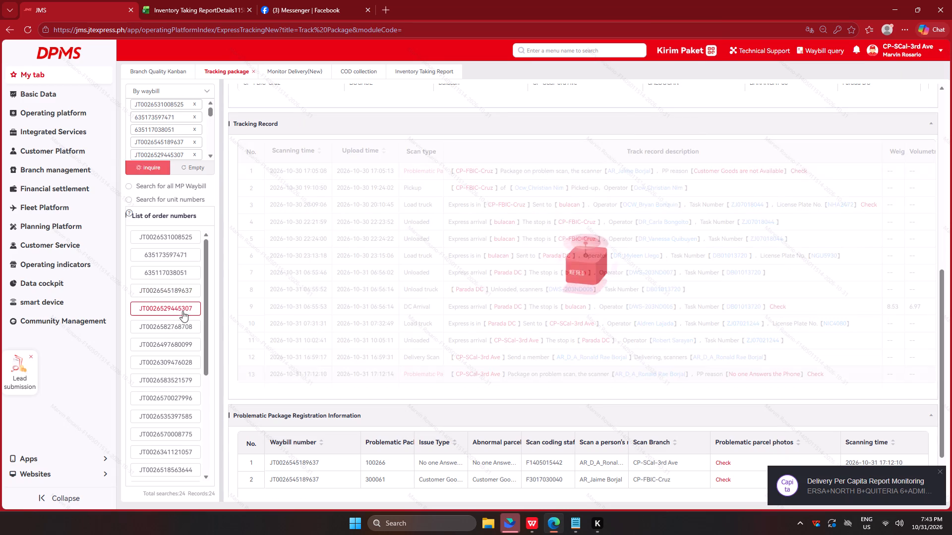
{"action": "left_click", "coordinate": [788, 390]}
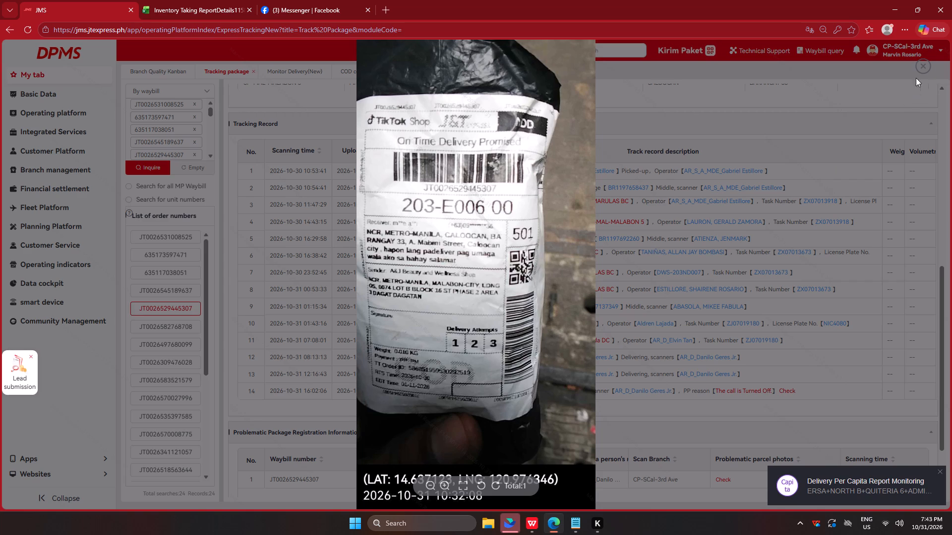
{"action": "left_click", "coordinate": [924, 62]}
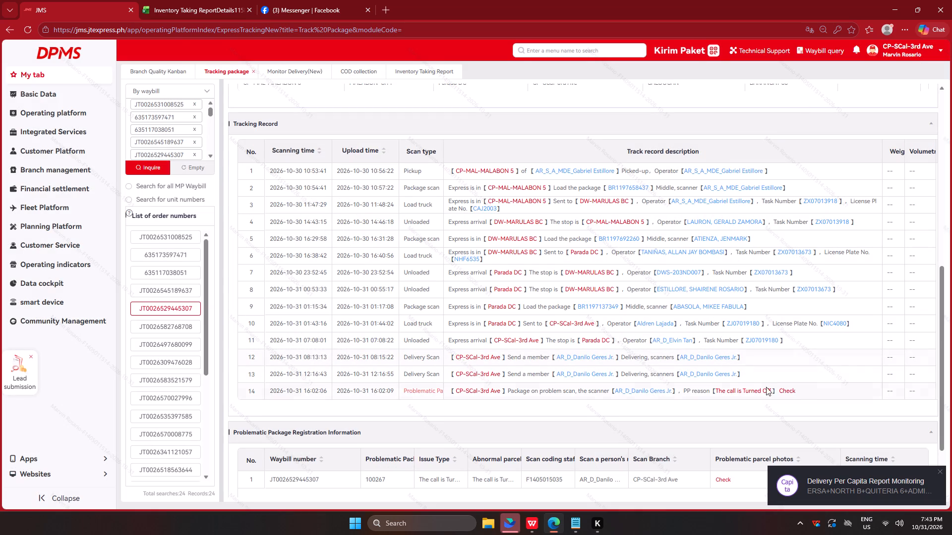
{"action": "left_click", "coordinate": [787, 391]}
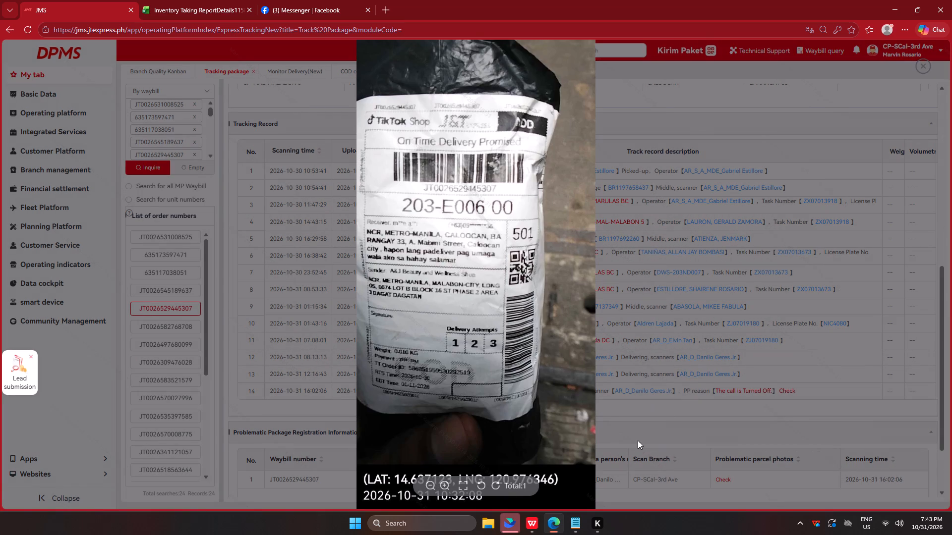
{"action": "triple_click", "coordinate": [446, 484]}
{"action": "triple_click", "coordinate": [446, 483]}
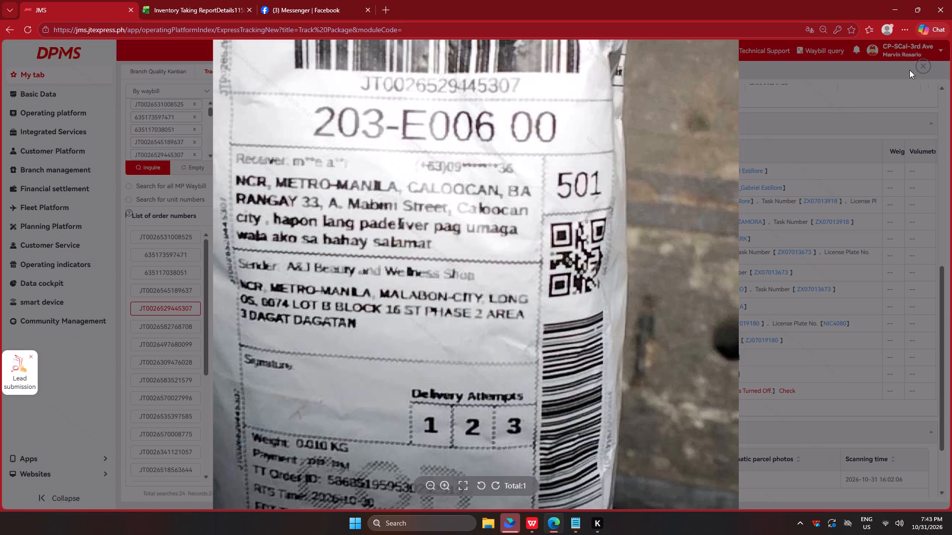
{"action": "left_click", "coordinate": [920, 64]}
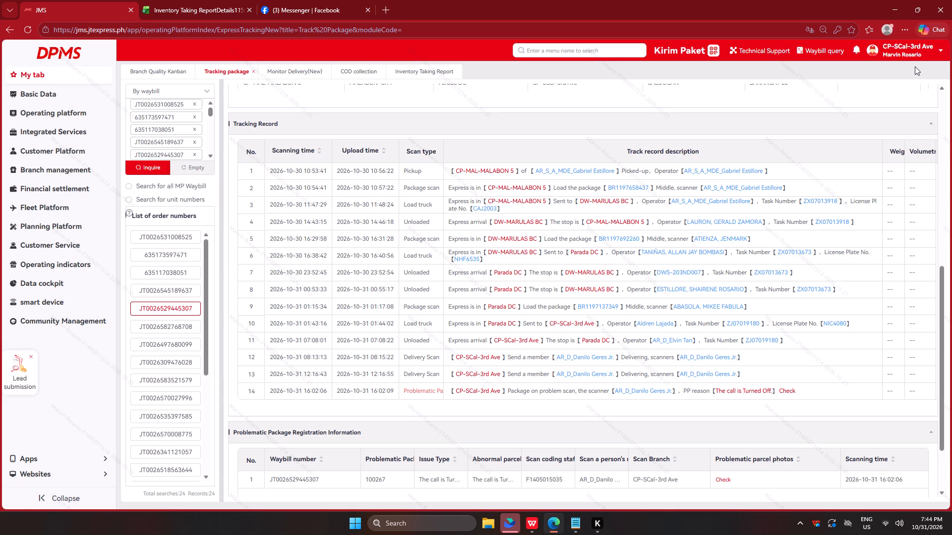
{"action": "left_click", "coordinate": [175, 330]}
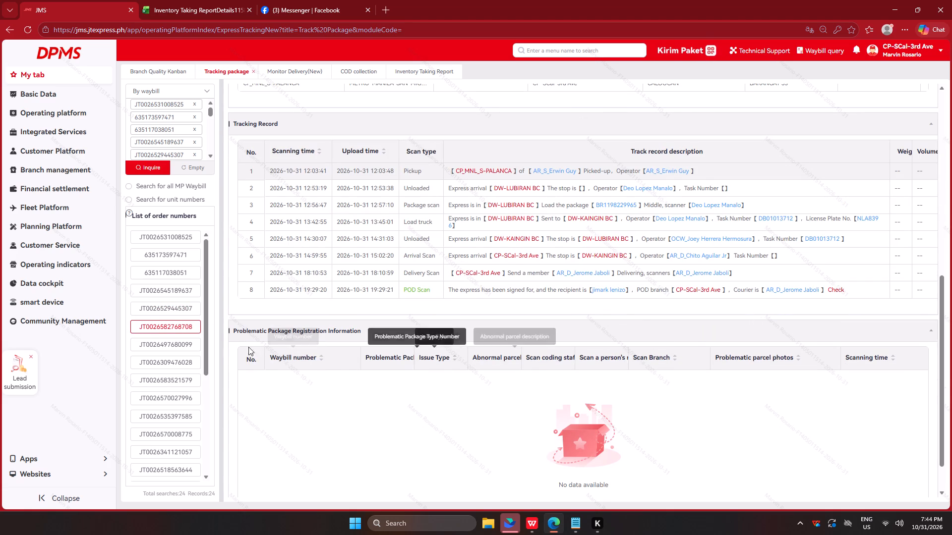
{"action": "left_click", "coordinate": [157, 343]}
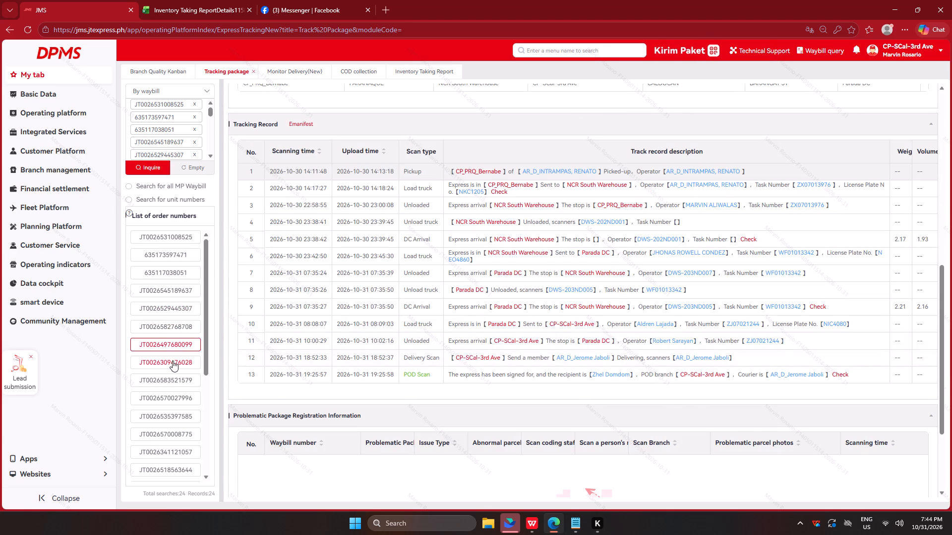
{"action": "left_click", "coordinate": [170, 361]}
{"action": "left_click", "coordinate": [801, 321]}
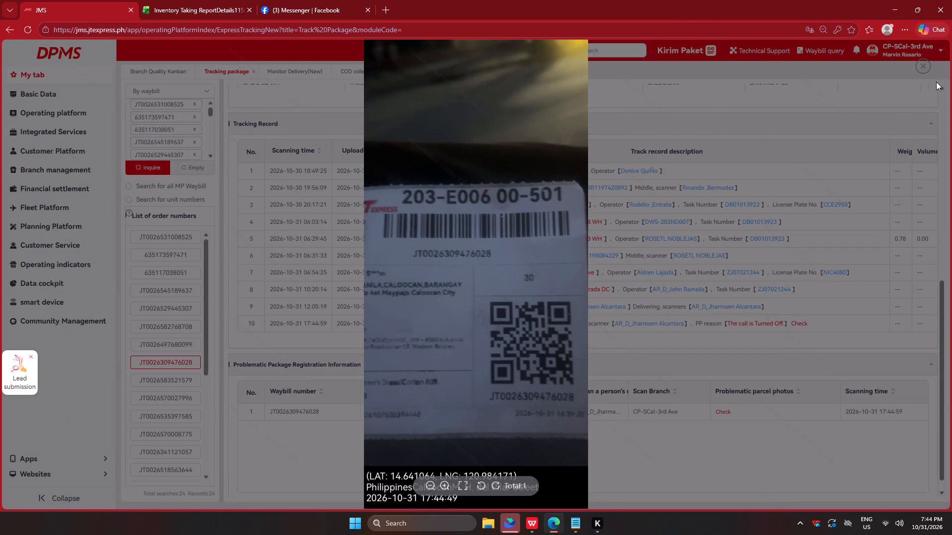
{"action": "left_click", "coordinate": [923, 71]}
{"action": "left_click", "coordinate": [193, 376]}
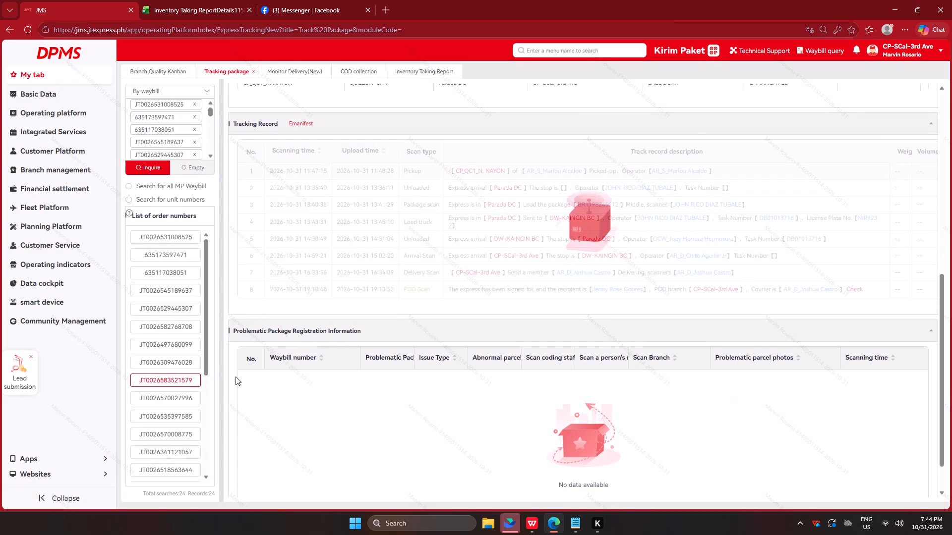
{"action": "left_click", "coordinate": [168, 397]}
{"action": "left_click", "coordinate": [164, 418]}
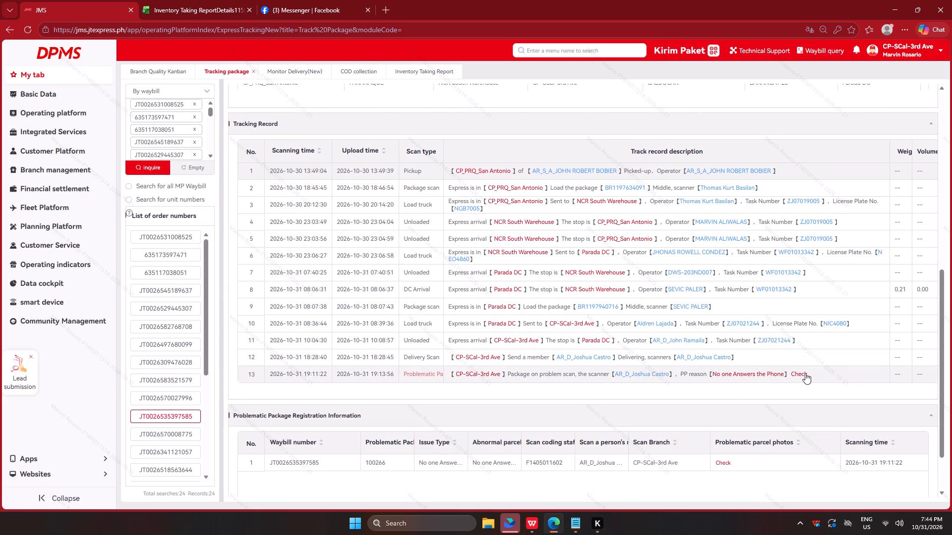
{"action": "left_click", "coordinate": [805, 373]}
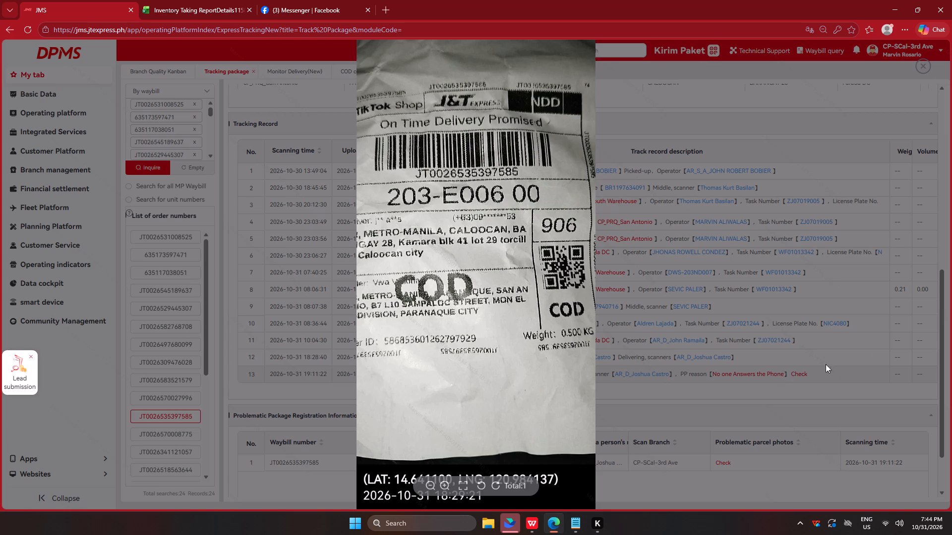
{"action": "left_click", "coordinate": [920, 68]}
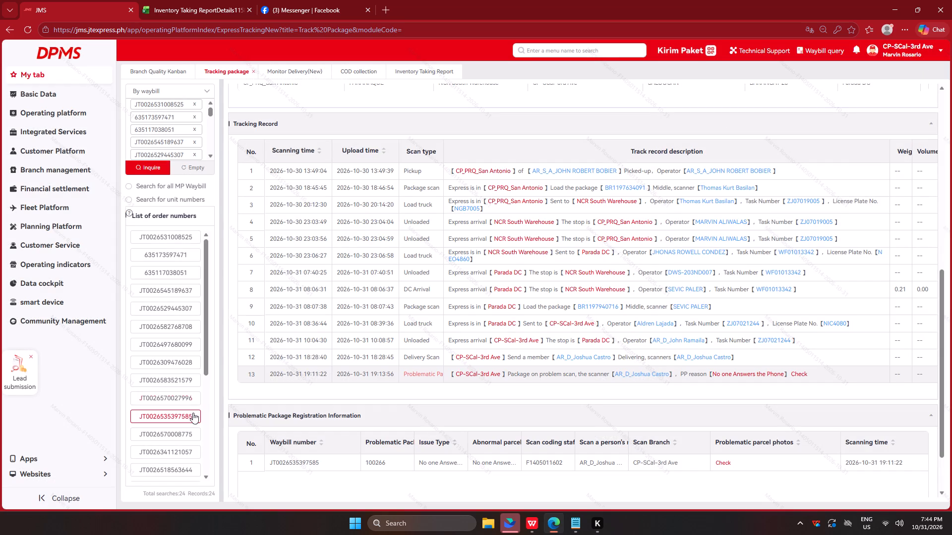
{"action": "left_click", "coordinate": [177, 427]}
{"action": "left_click", "coordinate": [176, 433]}
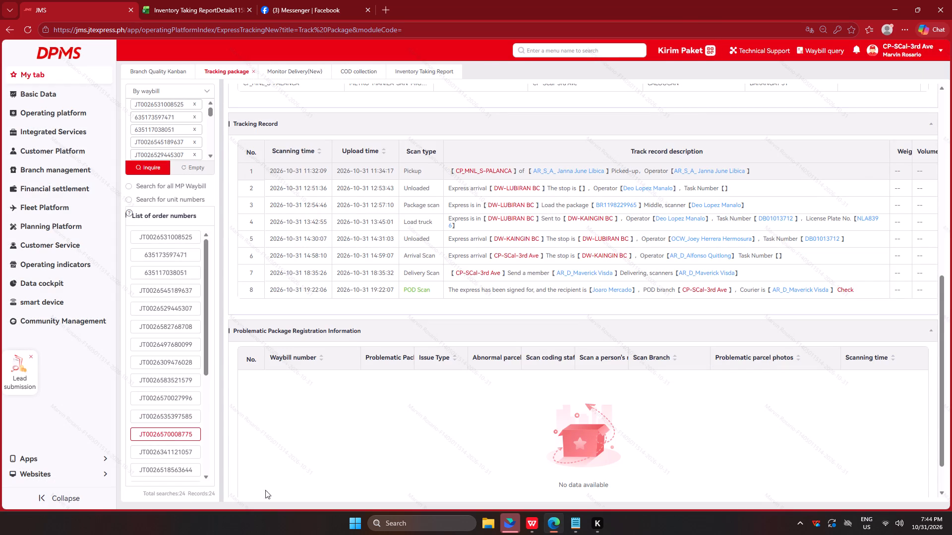
{"action": "left_click", "coordinate": [152, 456]}
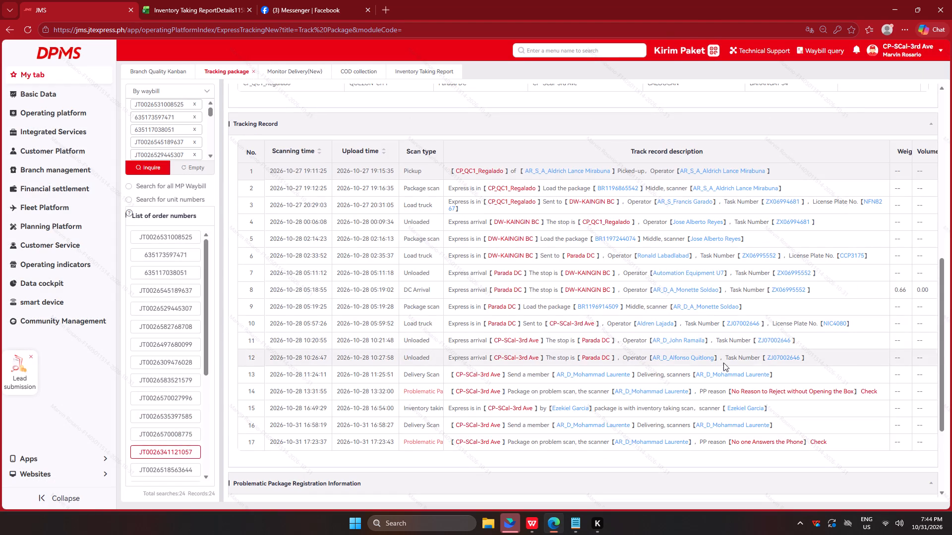
{"action": "left_click", "coordinate": [817, 443]}
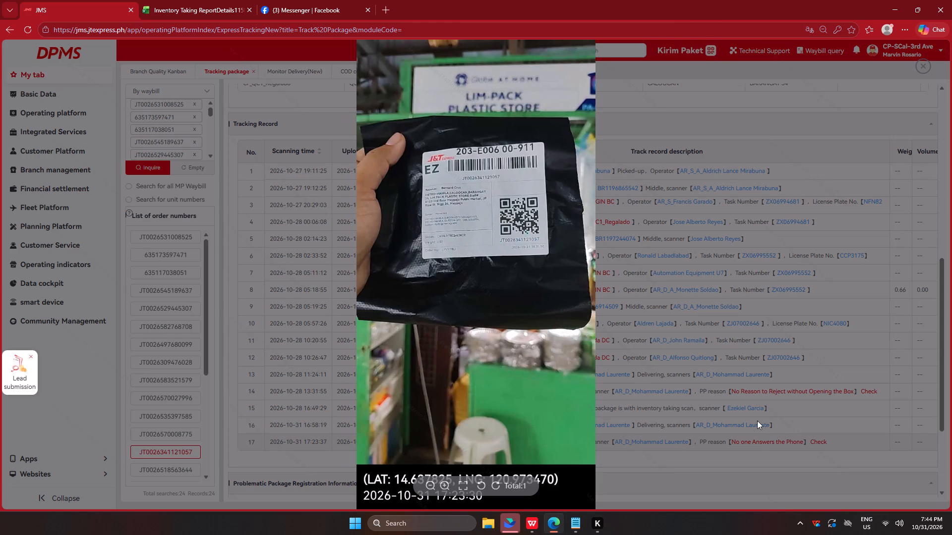
{"action": "left_click", "coordinate": [926, 65]}
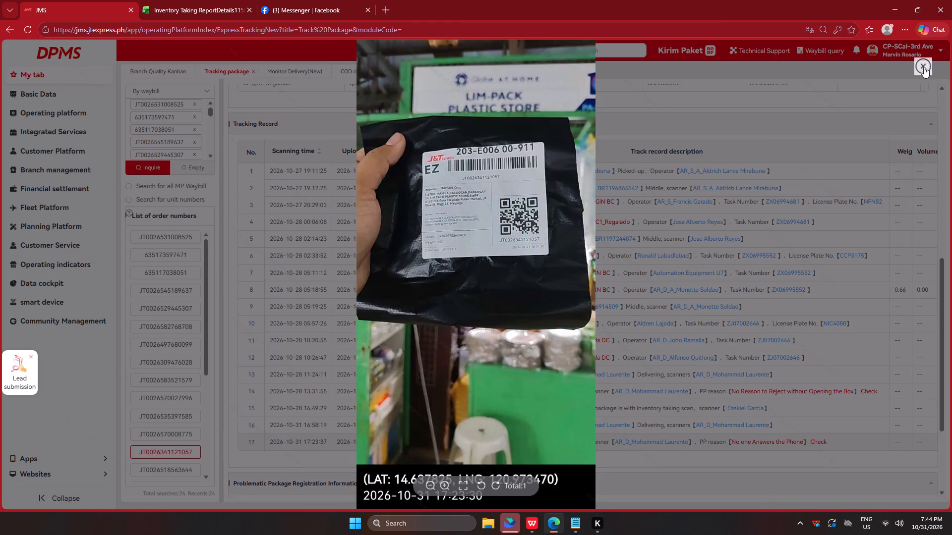
{"action": "left_click", "coordinate": [168, 466]}
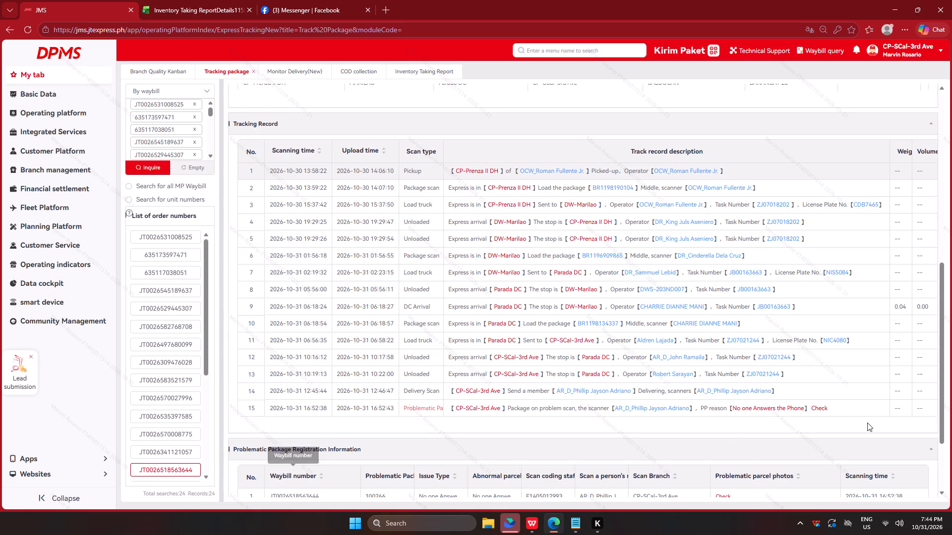
{"action": "left_click", "coordinate": [822, 409]}
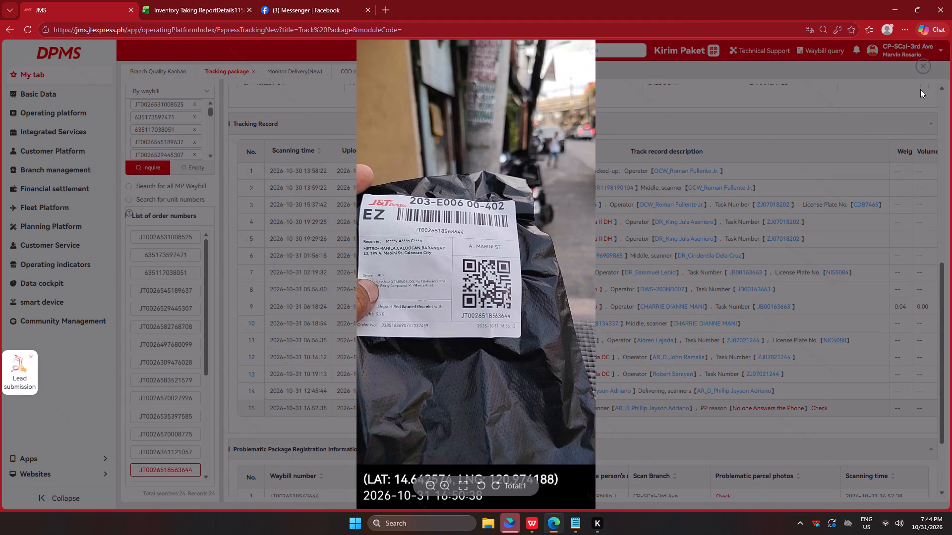
{"action": "left_click", "coordinate": [918, 68]}
{"action": "scroll", "coordinate": [176, 395], "scroll_direction": "down", "scroll_amount": 3}
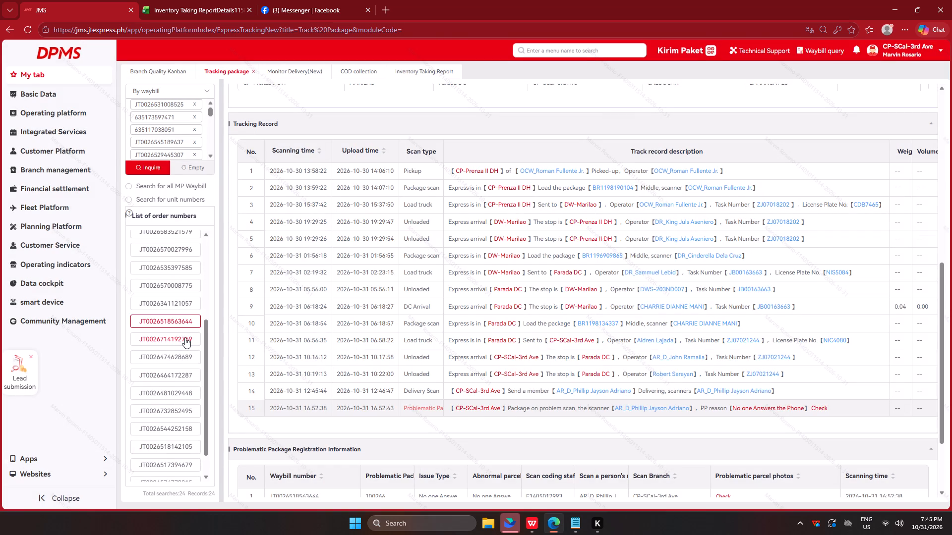
{"action": "left_click", "coordinate": [185, 337]}
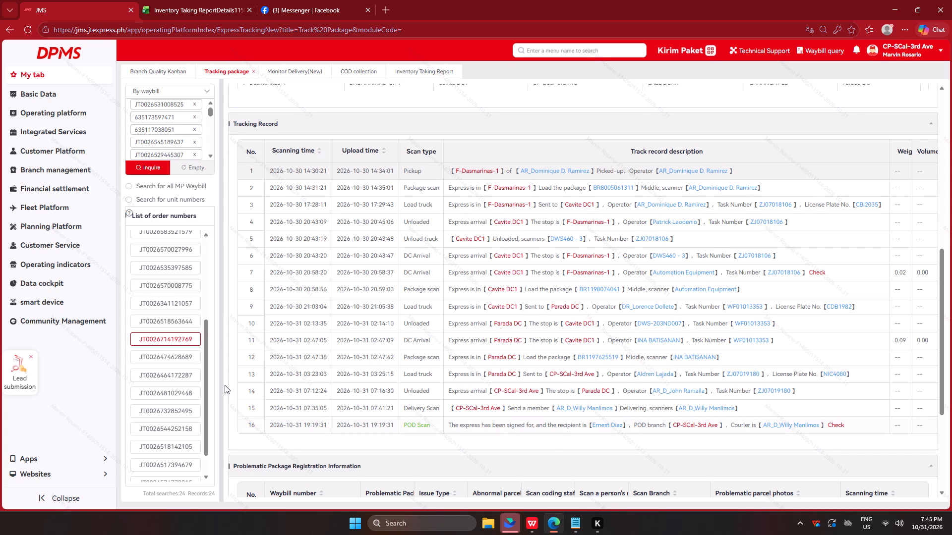
{"action": "left_click", "coordinate": [183, 361]}
{"action": "scroll", "coordinate": [747, 388], "scroll_direction": "down", "scroll_amount": 5}
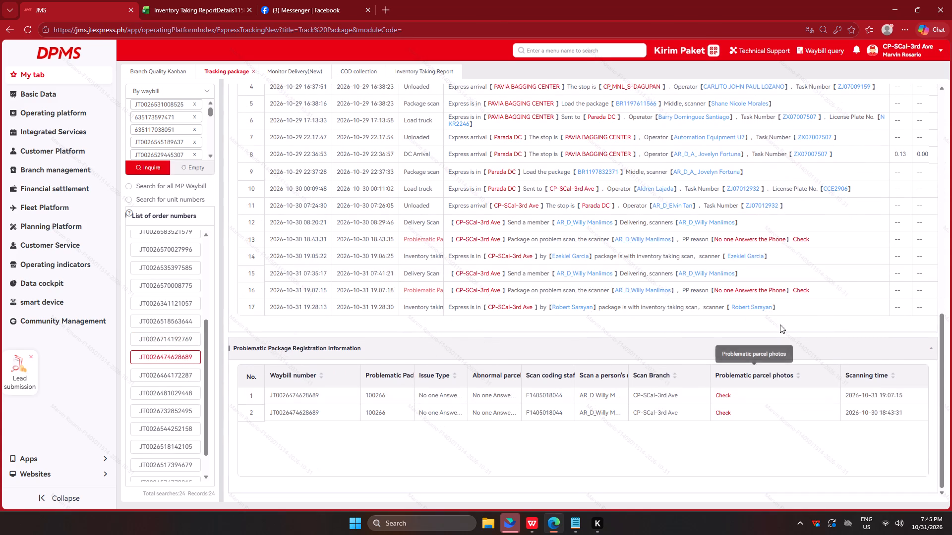
{"action": "left_click", "coordinate": [176, 374]}
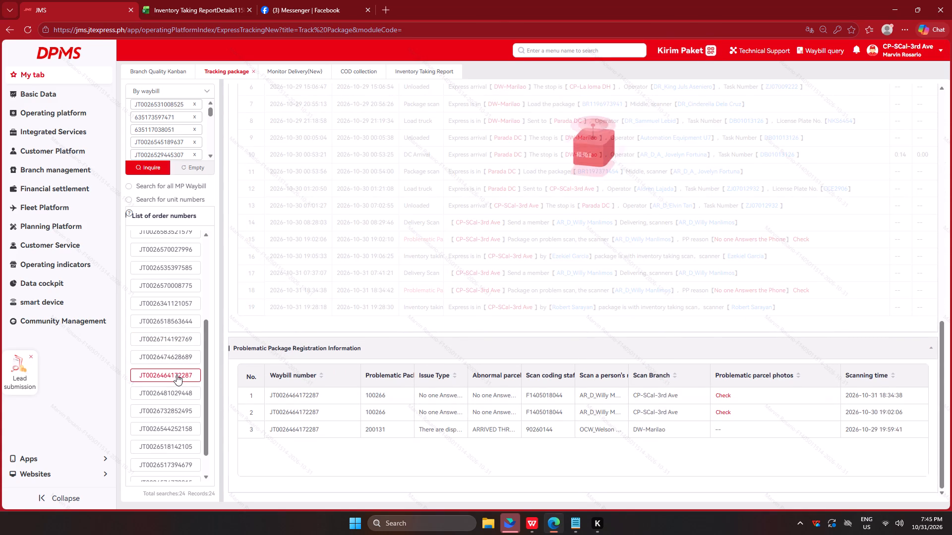
{"action": "scroll", "coordinate": [177, 374], "scroll_direction": "down", "scroll_amount": 4}
{"action": "left_click", "coordinate": [175, 363]}
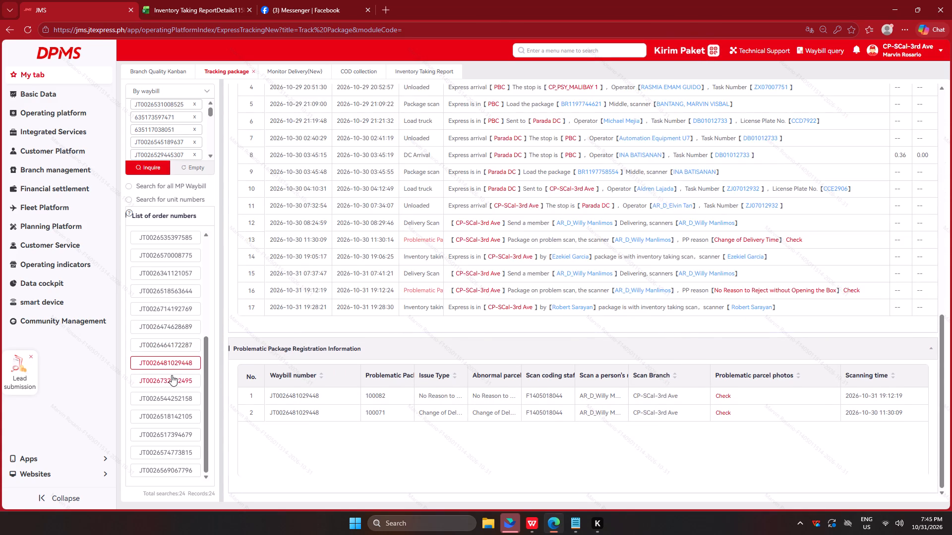
{"action": "left_click", "coordinate": [172, 375]}
{"action": "left_click", "coordinate": [171, 396]}
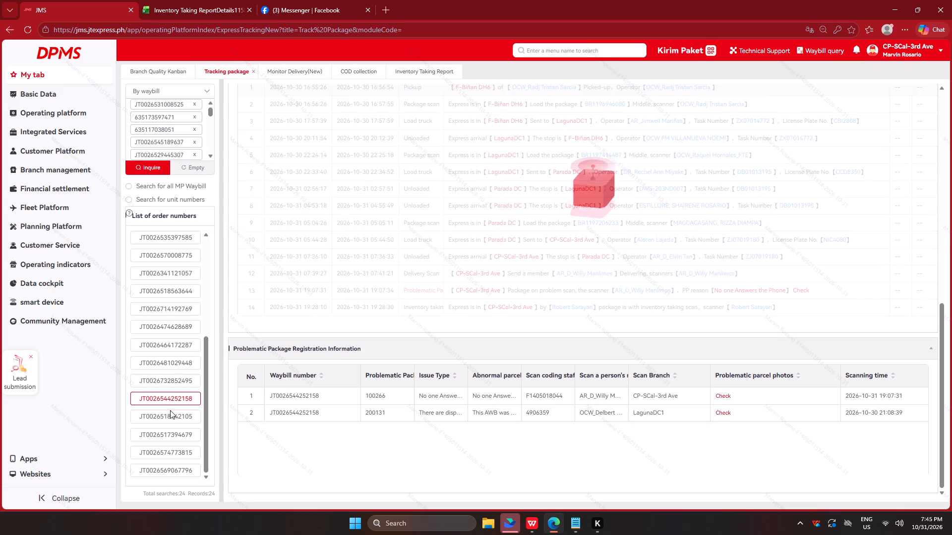
{"action": "left_click", "coordinate": [170, 415]}
{"action": "left_click", "coordinate": [171, 431]}
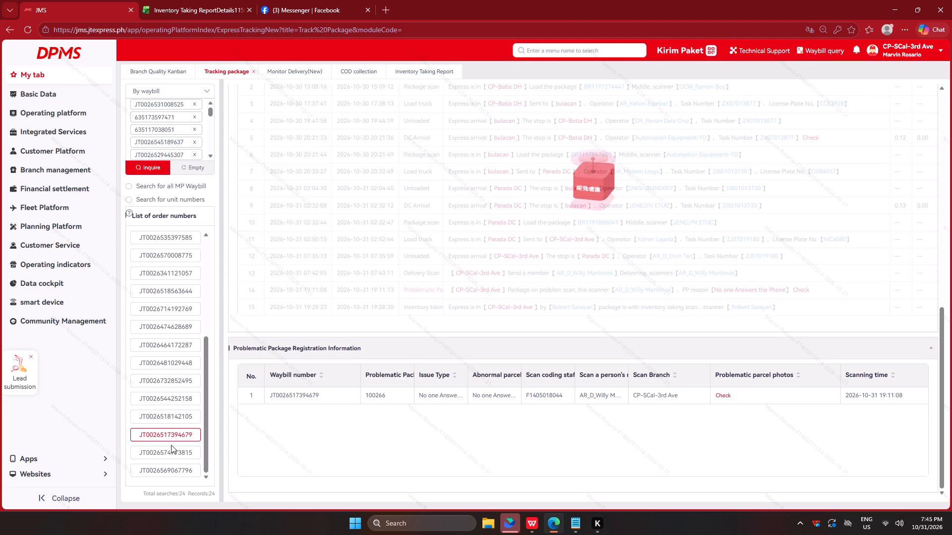
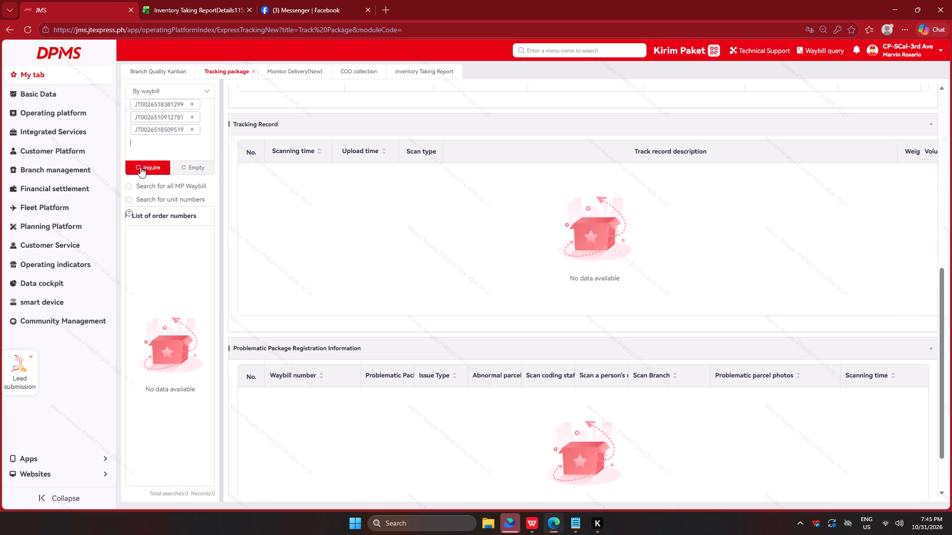
{"action": "left_click", "coordinate": [140, 167]}
{"action": "left_click", "coordinate": [181, 251]}
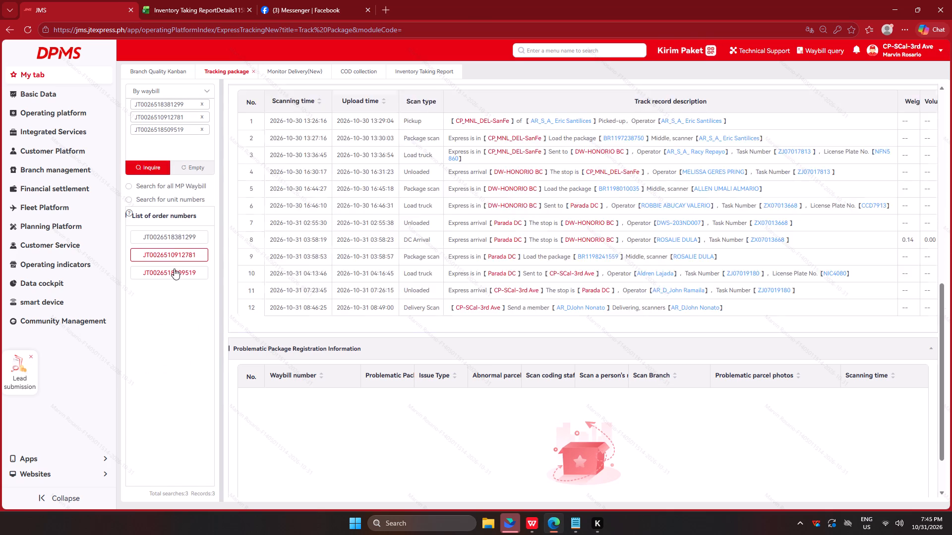
{"action": "left_click", "coordinate": [174, 268]}
Switch to the 3RD AVE. daily manifest workbook in WPS Office.
{"action": "left_click", "coordinate": [523, 525]}
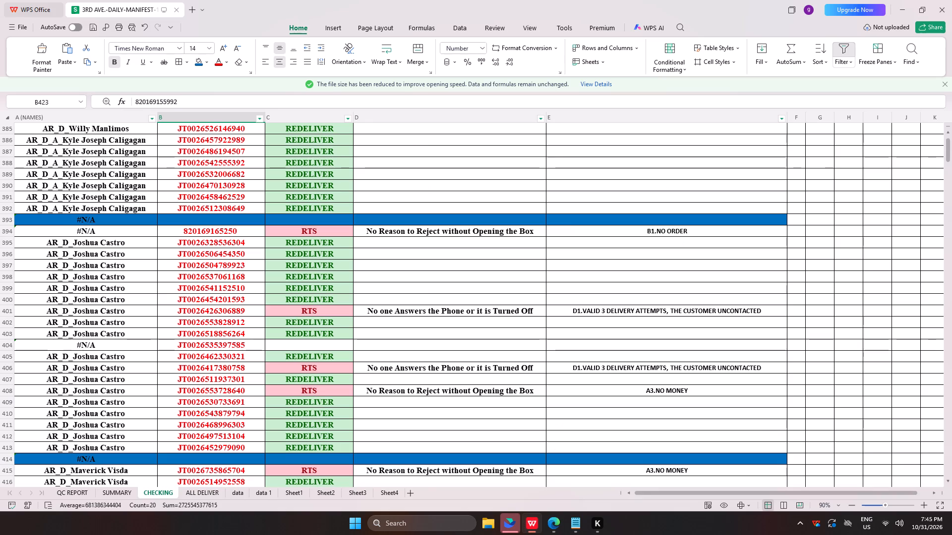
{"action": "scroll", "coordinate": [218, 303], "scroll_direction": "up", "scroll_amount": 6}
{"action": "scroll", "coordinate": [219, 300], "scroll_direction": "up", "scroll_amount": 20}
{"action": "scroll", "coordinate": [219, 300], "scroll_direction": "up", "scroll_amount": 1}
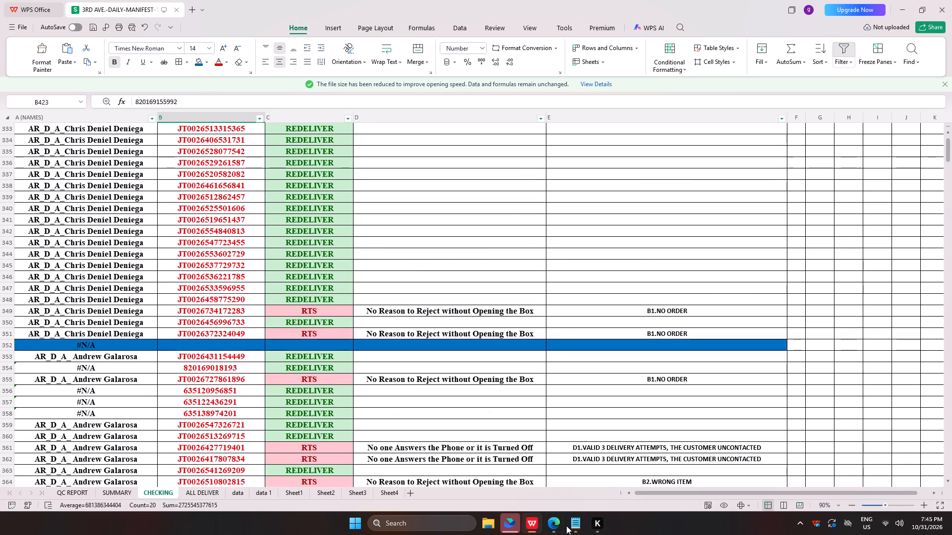
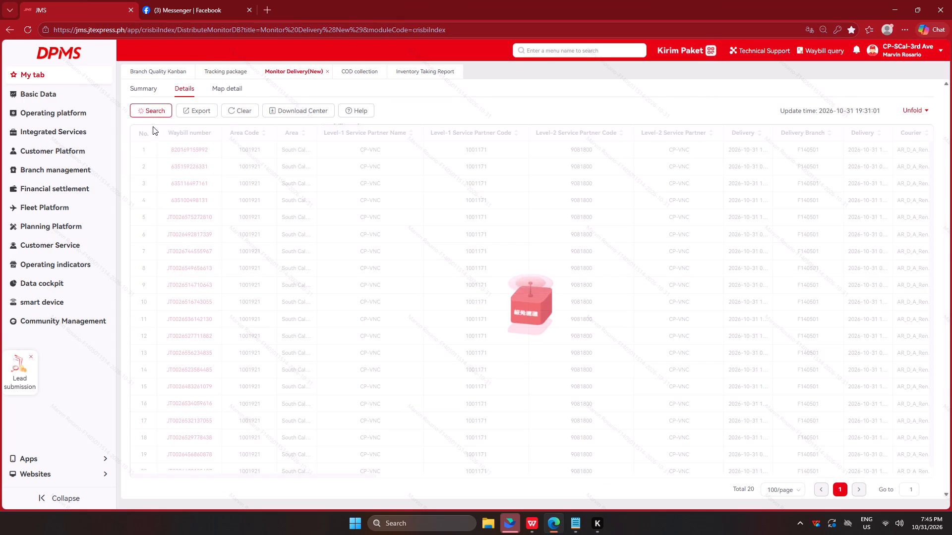
Refresh the courier summary in Monitor Delivery(New) and export it.
{"action": "left_click", "coordinate": [146, 85]}
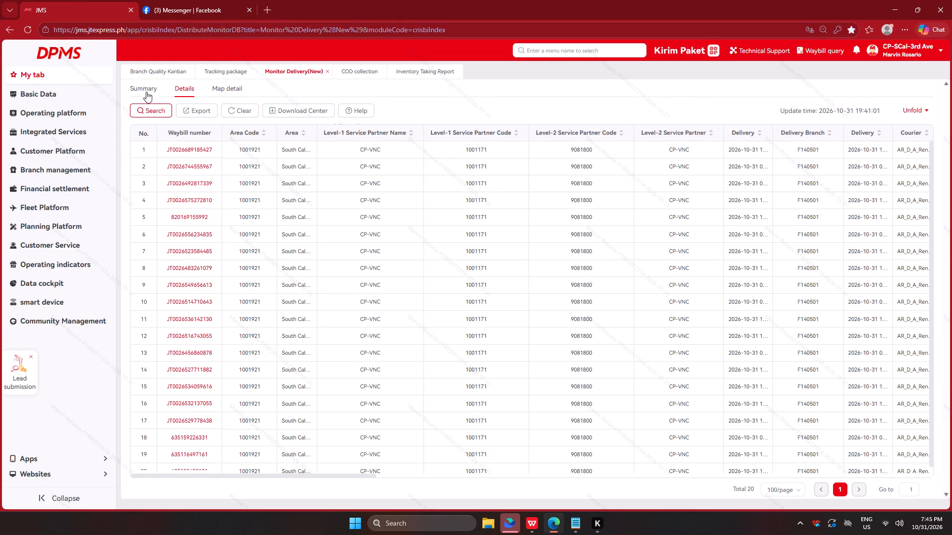
{"action": "left_click", "coordinate": [149, 109]}
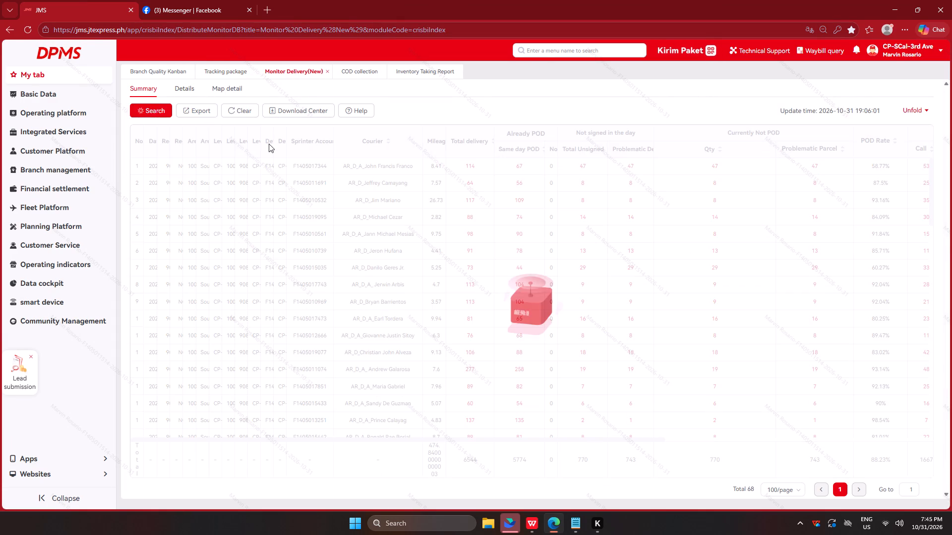
{"action": "left_click", "coordinate": [198, 111]}
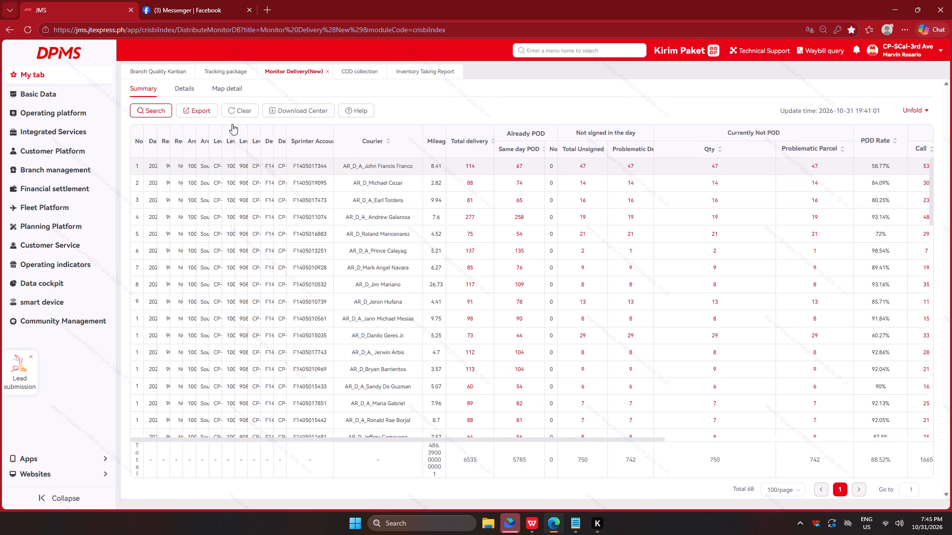
{"action": "left_click", "coordinate": [551, 303]}
Refresh the export file list until the new Delivery Monitor Summary export is ready, and open that file.
{"action": "double_click", "coordinate": [289, 109]}
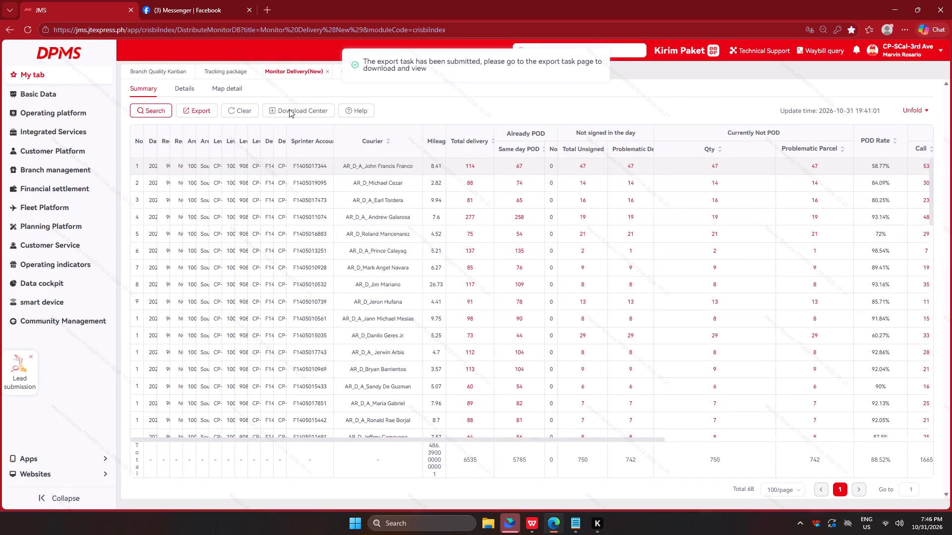
{"action": "left_click", "coordinate": [299, 110]}
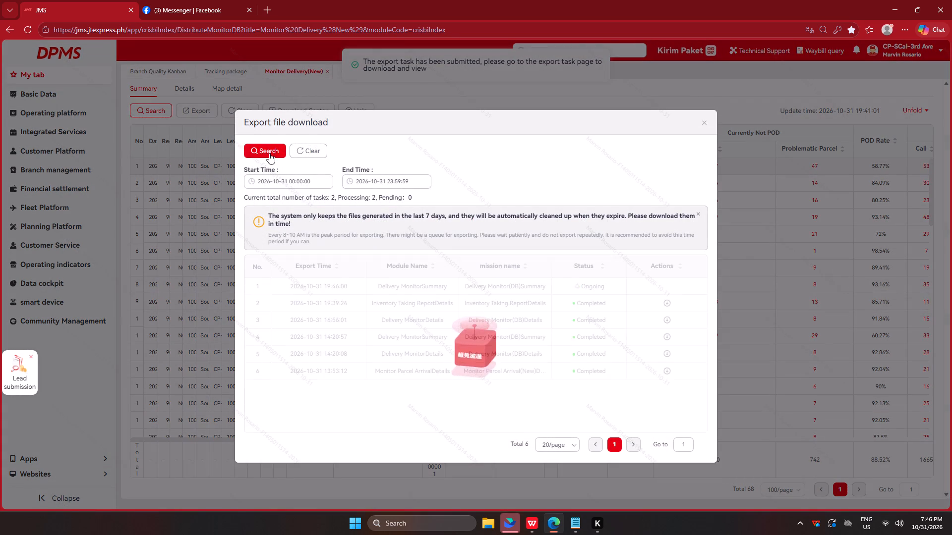
{"action": "triple_click", "coordinate": [269, 153]}
{"action": "triple_click", "coordinate": [269, 153]}
{"action": "triple_click", "coordinate": [269, 153]}
{"action": "triple_click", "coordinate": [269, 153]}
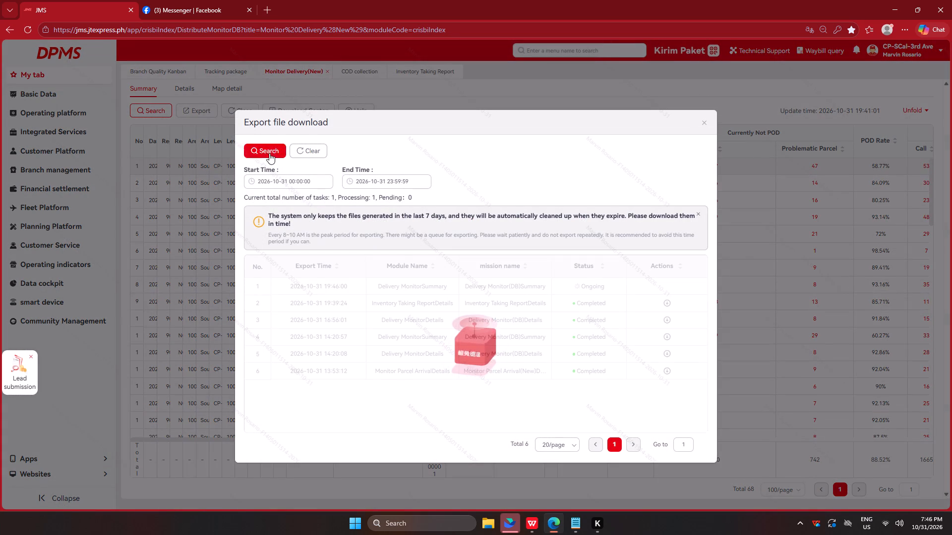
{"action": "double_click", "coordinate": [269, 153]}
{"action": "left_click", "coordinate": [668, 286]}
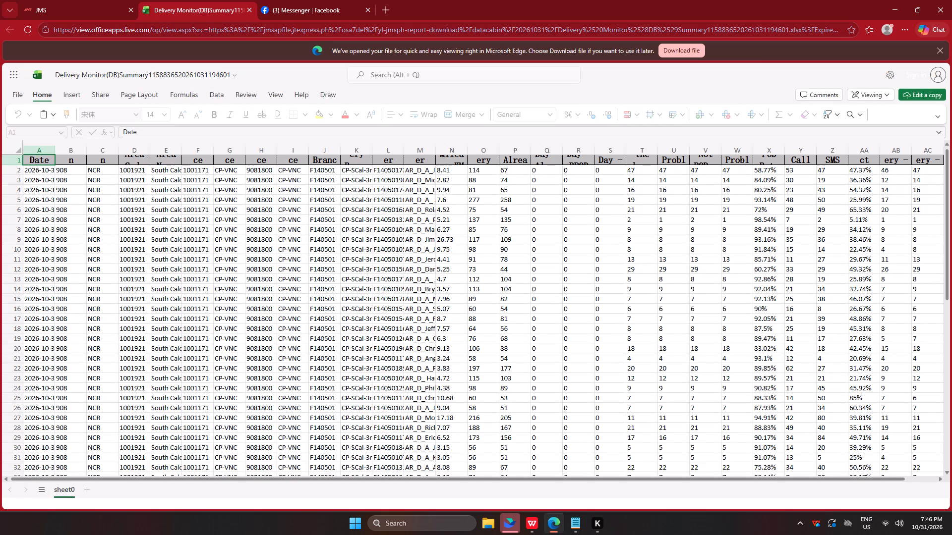
Sort the exported summary by courier name from A to Z.
{"action": "left_click", "coordinate": [414, 171]}
{"action": "right_click", "coordinate": [415, 171]}
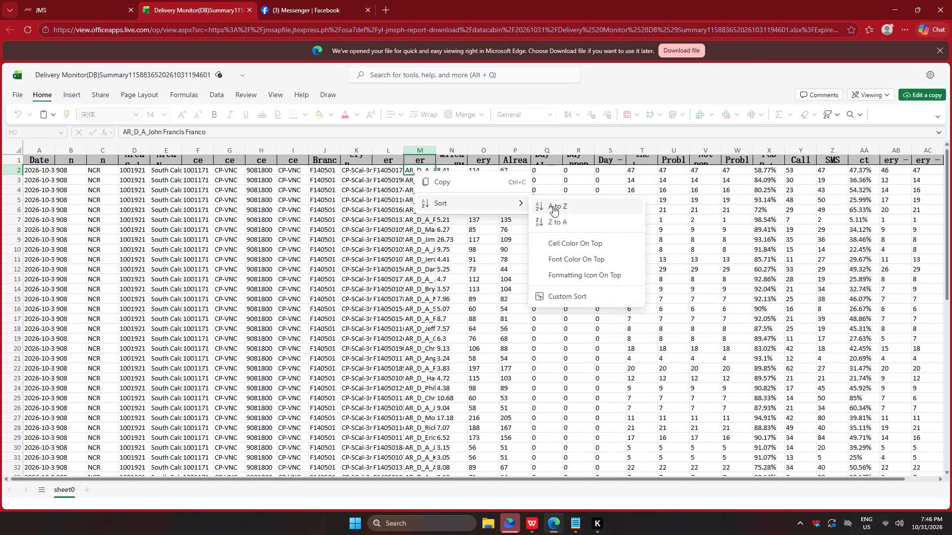
{"action": "left_click", "coordinate": [561, 206]}
{"action": "left_click", "coordinate": [461, 184]}
Copy all courier names in column M of the exported summary, from row 2 down.
{"action": "left_click", "coordinate": [421, 173]}
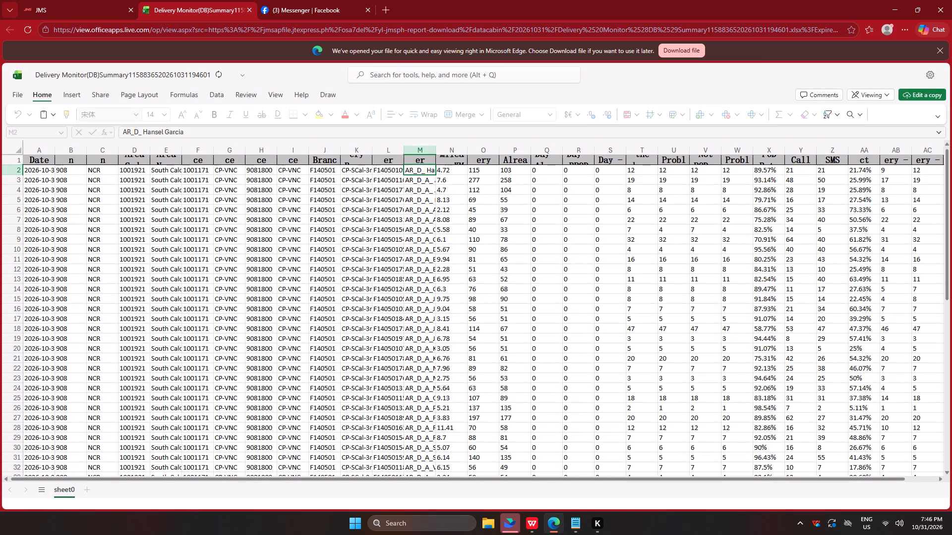
{"action": "key", "text": "ctrl+shift+Down"}
{"action": "key", "text": "ctrl+c"}
{"action": "key", "text": "ctrl+c"}
{"action": "key", "text": "ctrl+c"}
{"action": "key", "text": "ctrl+c"}
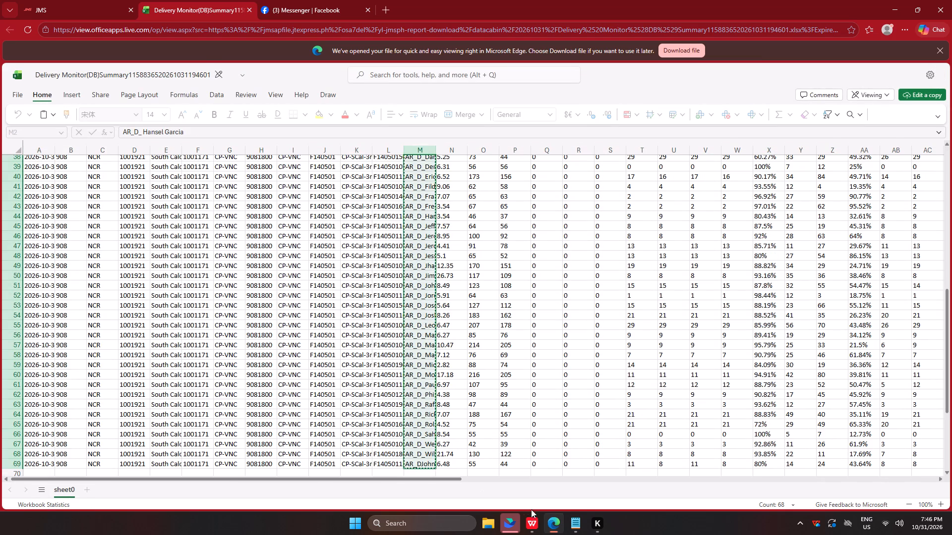
{"action": "key", "text": "ctrl+c"}
Switch to the daily manifest workbook in WPS Office and clear all Rider Name and Quantity entries on the SUMMARY sheet.
{"action": "left_click", "coordinate": [530, 533]}
{"action": "left_click", "coordinate": [119, 493]}
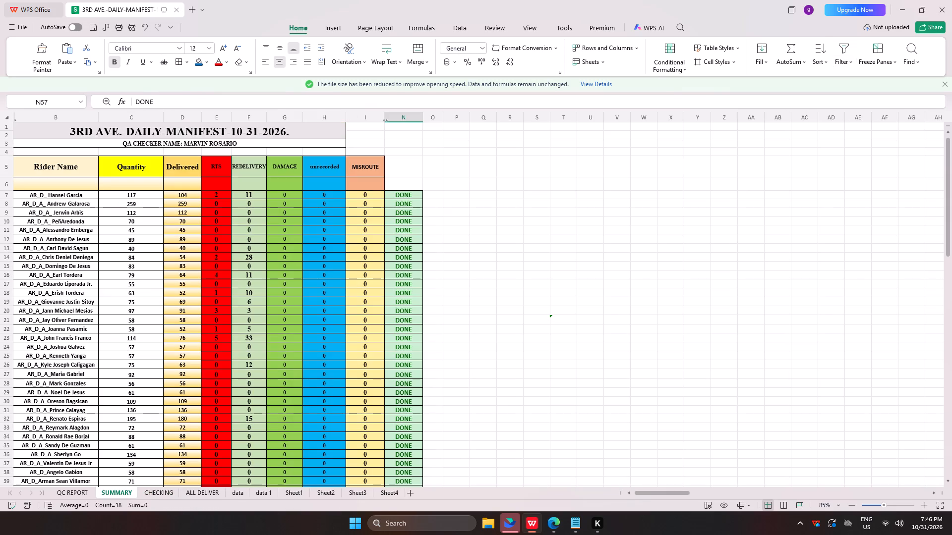
{"action": "left_click", "coordinate": [72, 193]}
{"action": "key", "text": "shift+Right"}
{"action": "key", "text": "ctrl+shift+Down"}
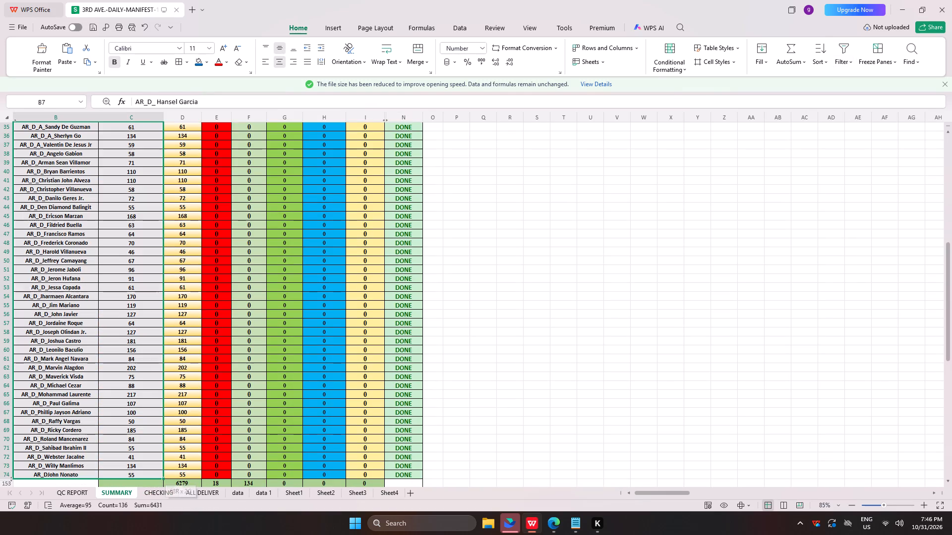
{"action": "key", "text": "Delete"}
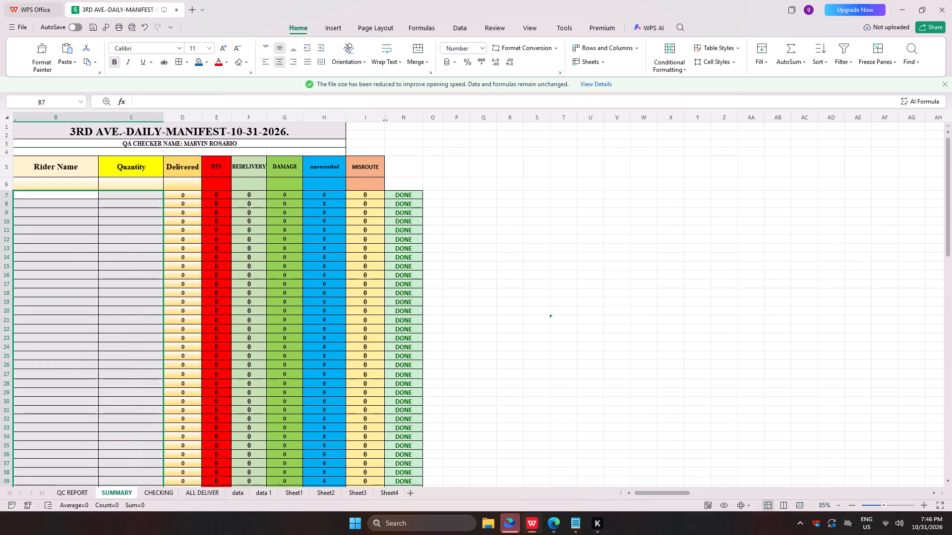
Paste the copied courier names into the Rider Name column of the SUMMARY sheet, starting at B7.
{"action": "left_click", "coordinate": [73, 195]}
{"action": "right_click", "coordinate": [73, 195]}
{"action": "left_click", "coordinate": [140, 213]}
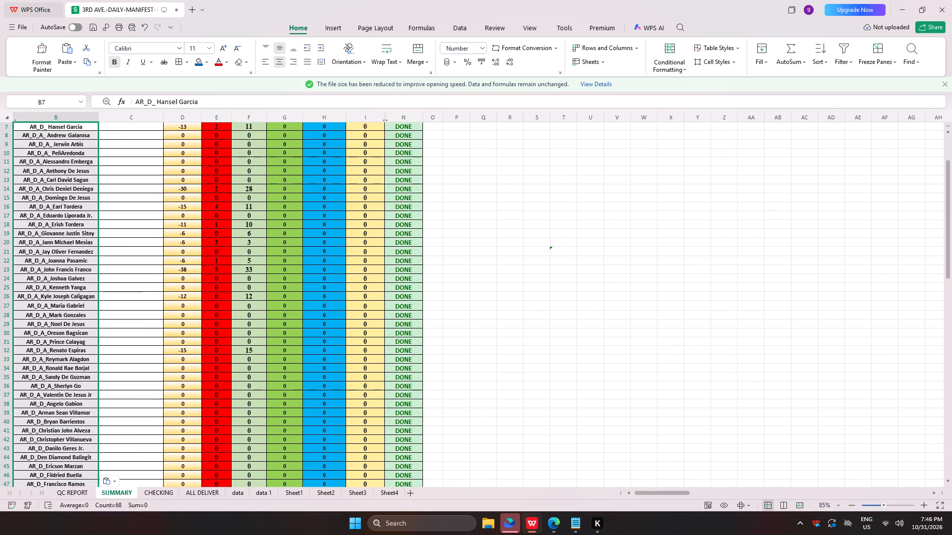
Copy the total delivery figures from column O of the exported summary into the SUMMARY sheet's Quantity column, starting at C7.
{"action": "key", "text": "alt+Tab"}
{"action": "scroll", "coordinate": [374, 234], "scroll_direction": "up", "scroll_amount": 18}
{"action": "left_click", "coordinate": [486, 173]}
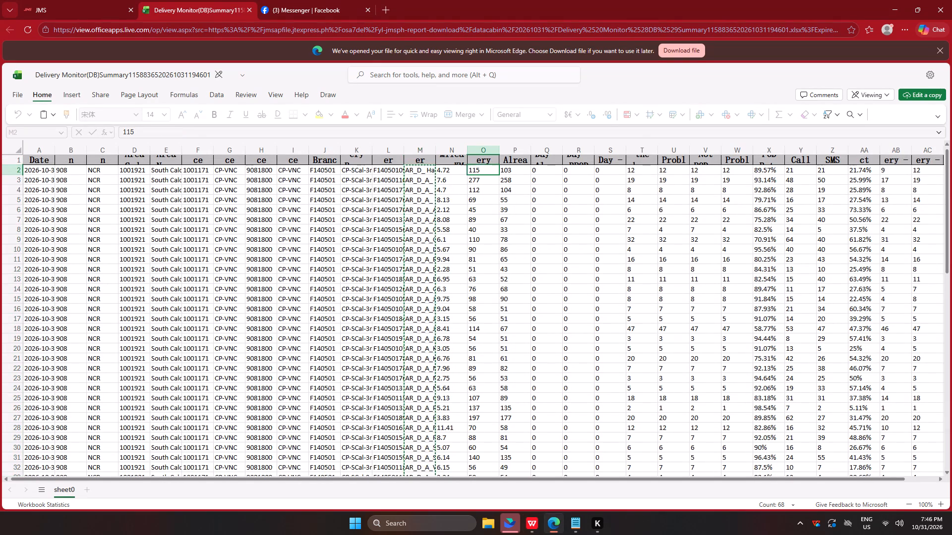
{"action": "key", "text": "ctrl+shift+Down"}
{"action": "key", "text": "ctrl+c"}
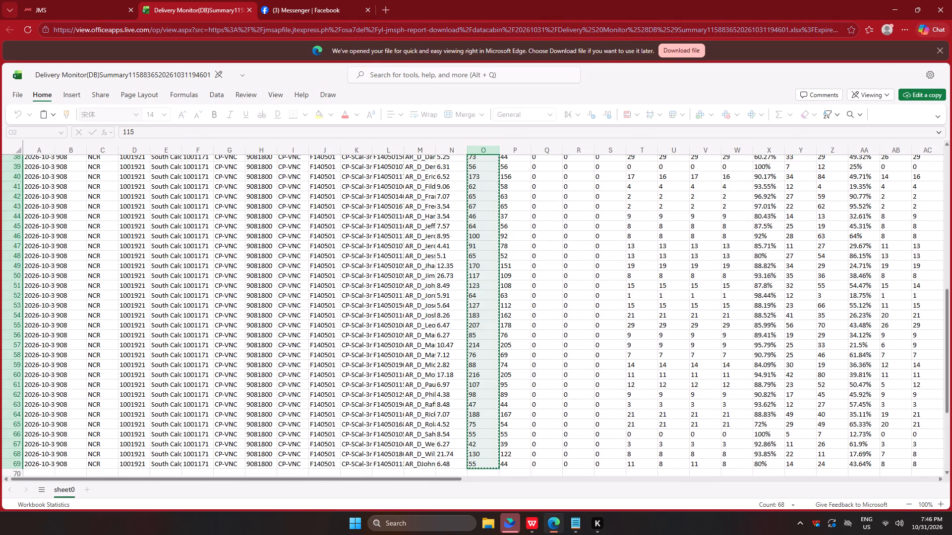
{"action": "key", "text": "alt+Tab"}
{"action": "scroll", "coordinate": [140, 194], "scroll_direction": "up", "scroll_amount": 4}
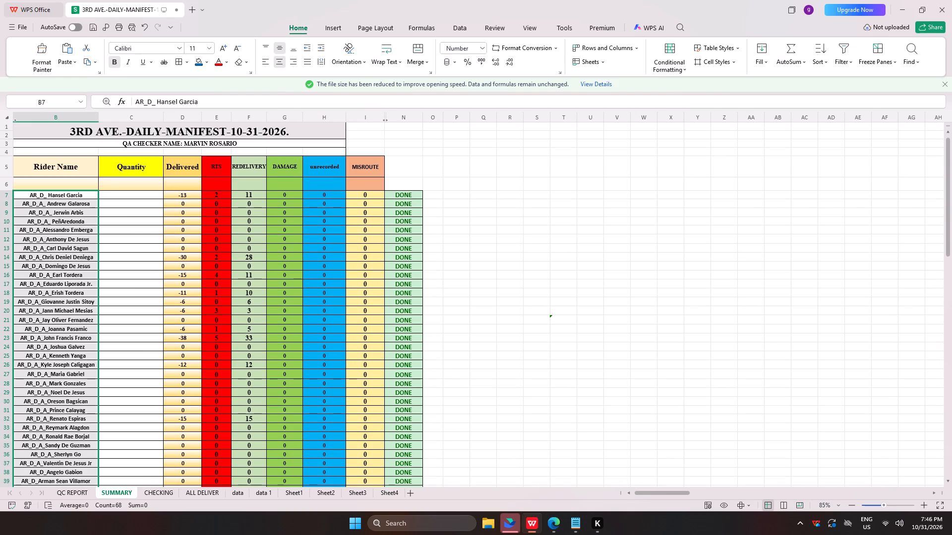
{"action": "left_click", "coordinate": [122, 197]}
{"action": "right_click", "coordinate": [122, 197]}
{"action": "left_click", "coordinate": [185, 209]}
{"action": "scroll", "coordinate": [184, 225], "scroll_direction": "down", "scroll_amount": 14}
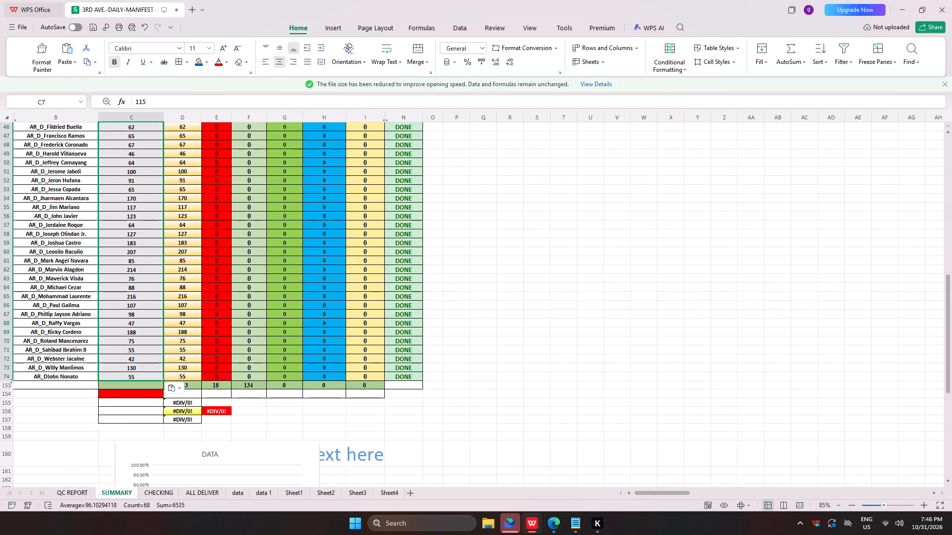
Save the workbook over the existing 3RD AVE.-DAILY-MANIFEST-10-31-2026.xlsx in the OCTOBER folder.
{"action": "left_click", "coordinate": [15, 25]}
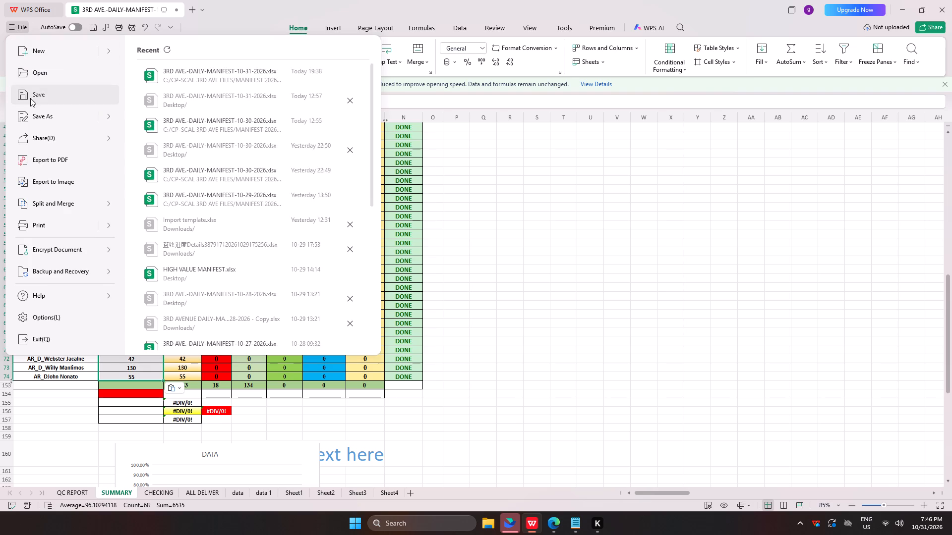
{"action": "left_click", "coordinate": [31, 115]}
{"action": "scroll", "coordinate": [368, 278], "scroll_direction": "down", "scroll_amount": 20}
{"action": "scroll", "coordinate": [368, 278], "scroll_direction": "down", "scroll_amount": 3}
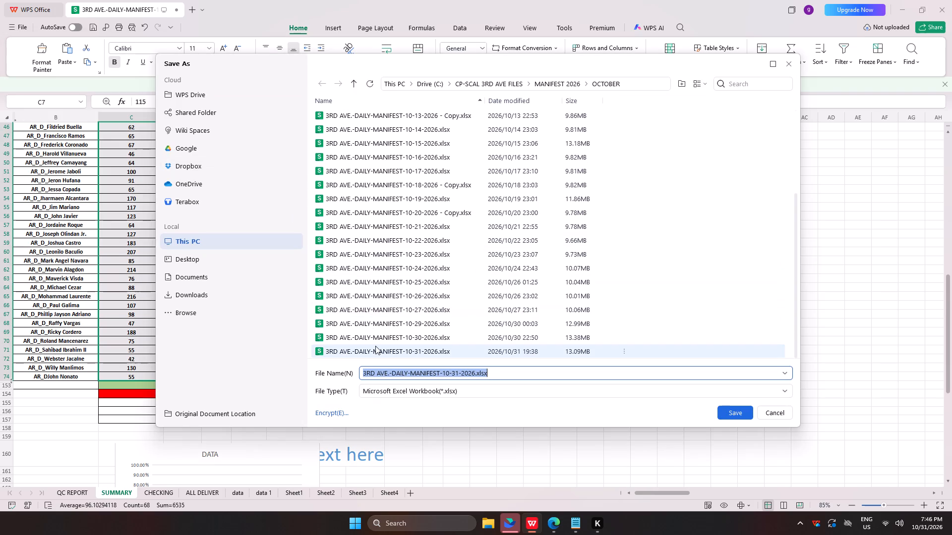
{"action": "scroll", "coordinate": [375, 346], "scroll_direction": "down", "scroll_amount": 4}
{"action": "double_click", "coordinate": [381, 348]}
{"action": "left_click", "coordinate": [464, 239]}
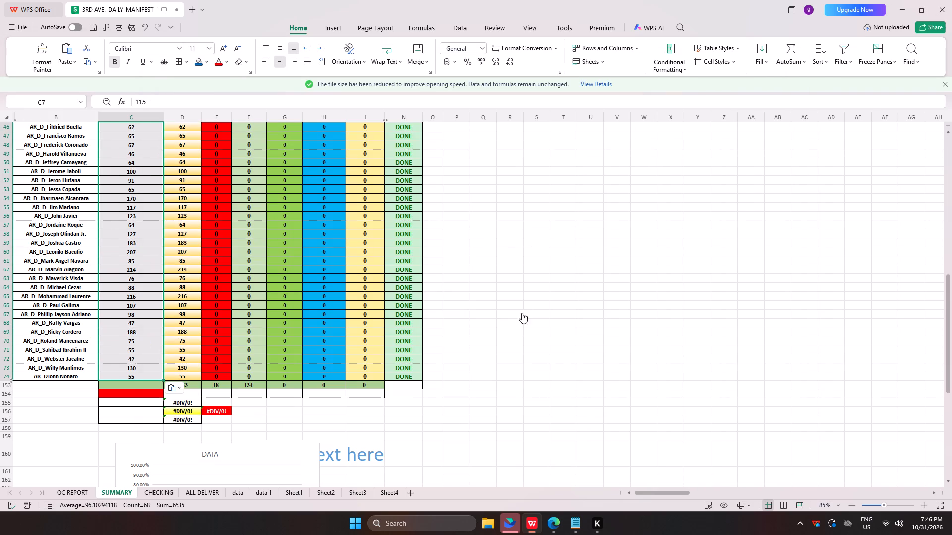
Switch to the Notepad list of waybill numbers, passing through the NORTH B SDD chat in Lark and the exported delivery summary in Edge.
{"action": "left_click", "coordinate": [509, 520]}
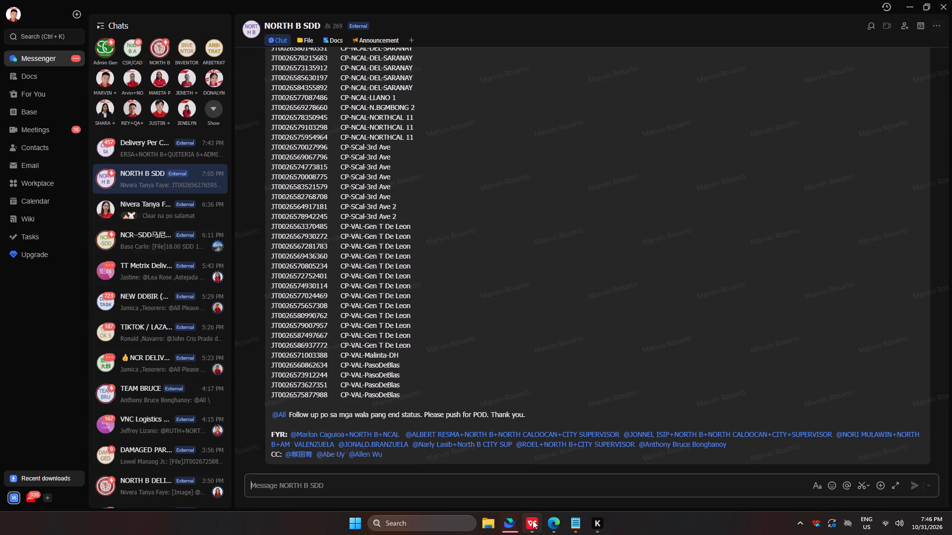
{"action": "left_click", "coordinate": [533, 520]}
{"action": "left_click", "coordinate": [549, 522]}
{"action": "left_click", "coordinate": [574, 524]}
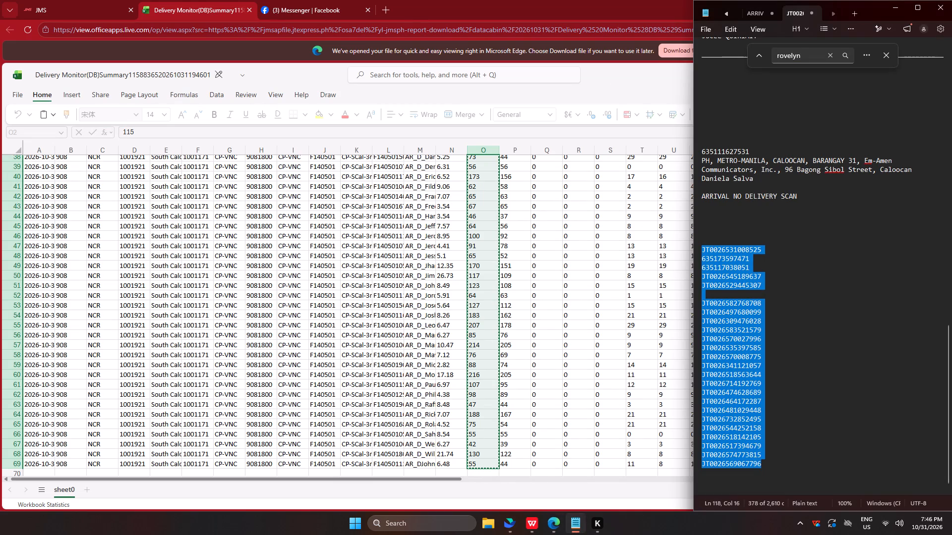
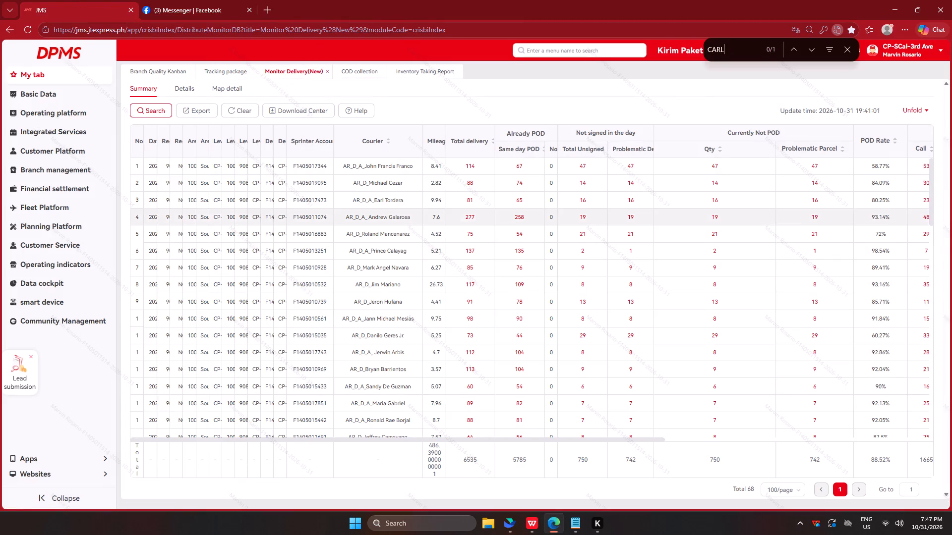
Find the courier matching CARL in the Monitor Delivery summary and refresh the delivery figures.
{"action": "key", "text": "Return"}
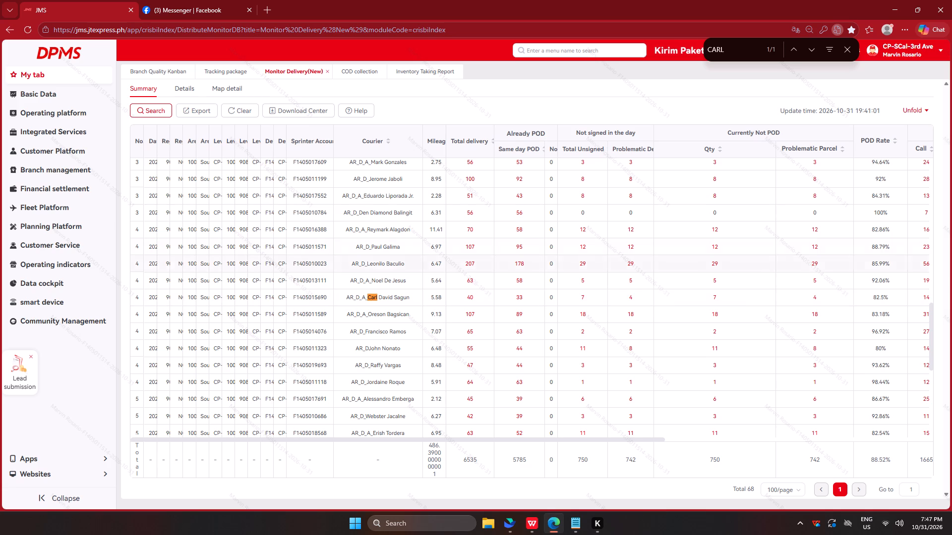
{"action": "left_click", "coordinate": [152, 109]}
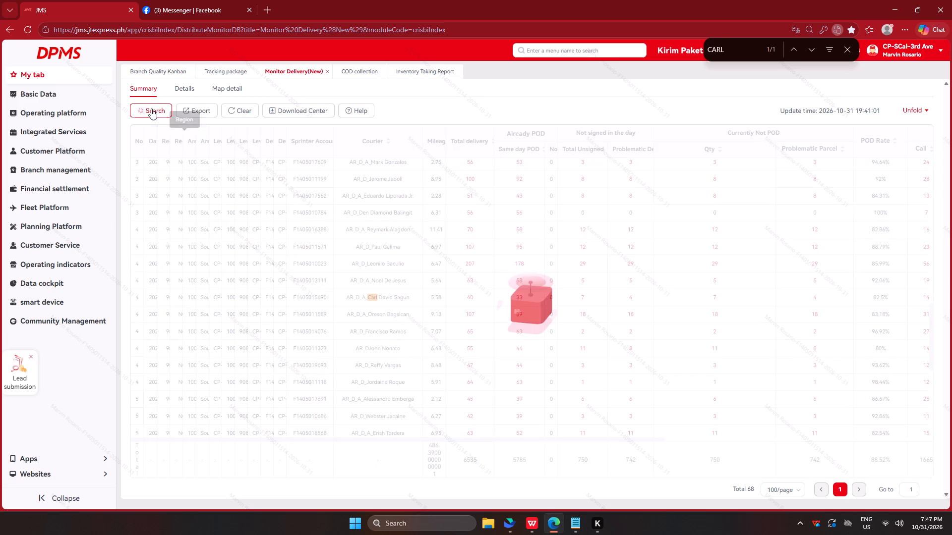
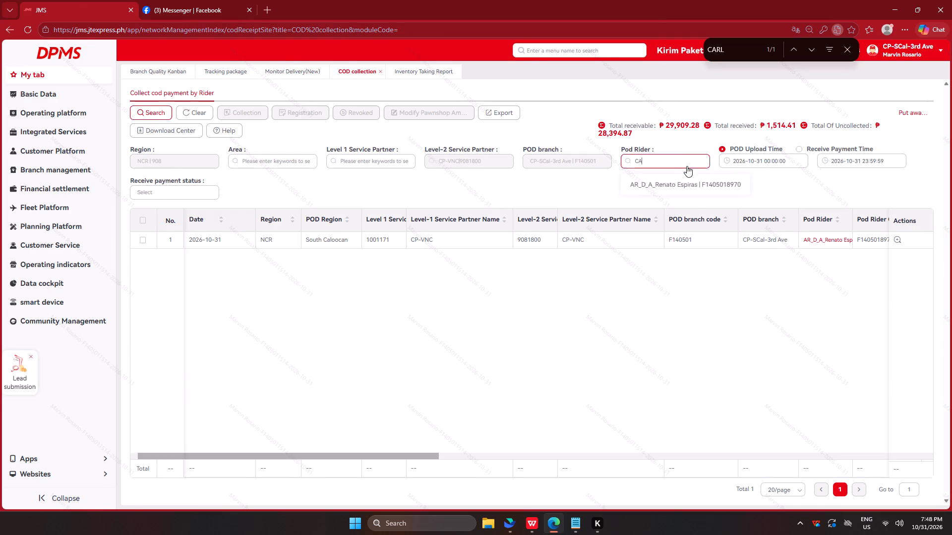
Search today's COD collection records for the rider Carl and review the parcel quantities, collected, uncollected and online payment amounts.
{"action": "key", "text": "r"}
{"action": "left_click", "coordinate": [680, 185]}
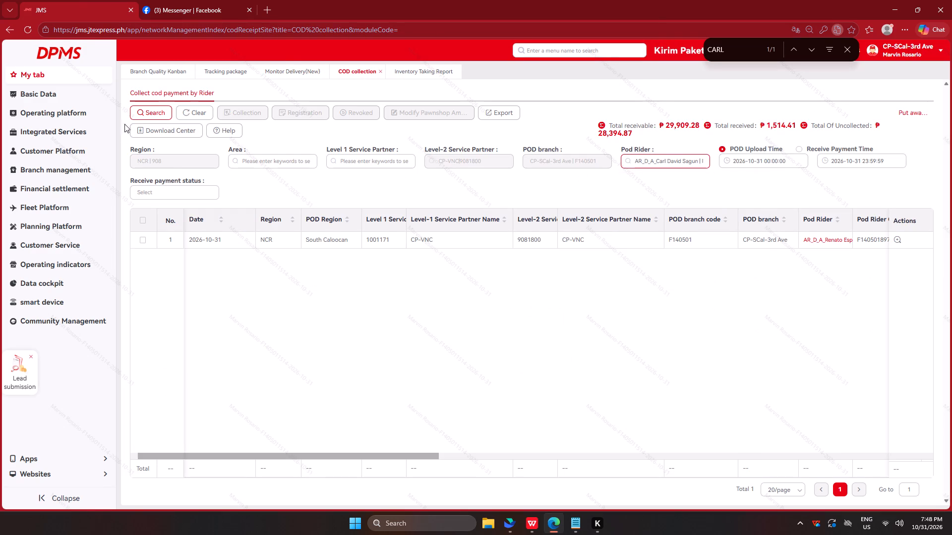
{"action": "left_click", "coordinate": [155, 117]}
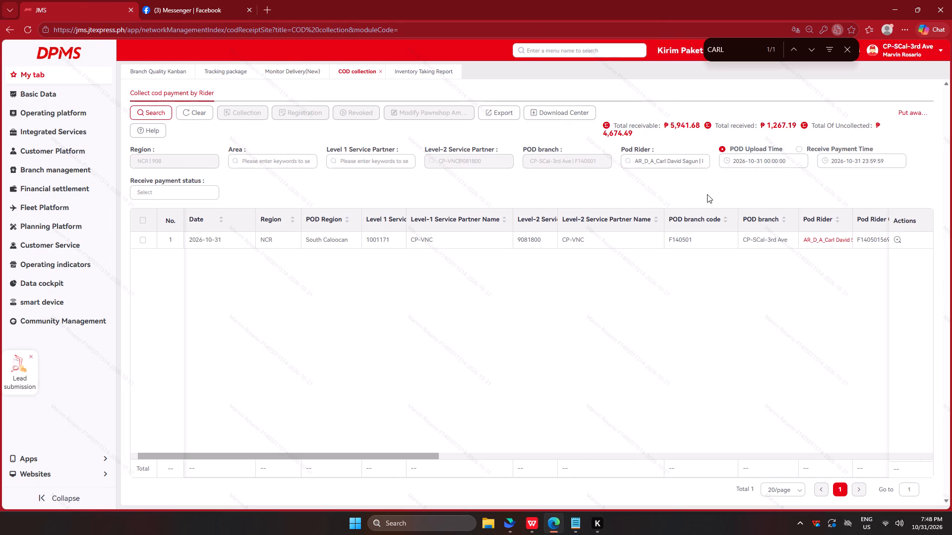
{"action": "left_click_drag", "start_coordinate": [407, 457], "coordinate": [570, 451]}
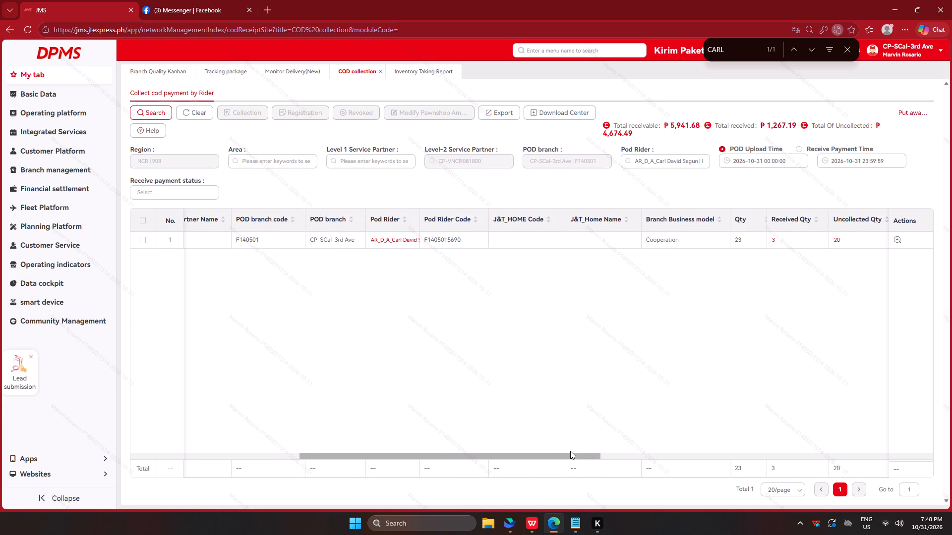
{"action": "left_click_drag", "start_coordinate": [570, 451], "coordinate": [777, 445]}
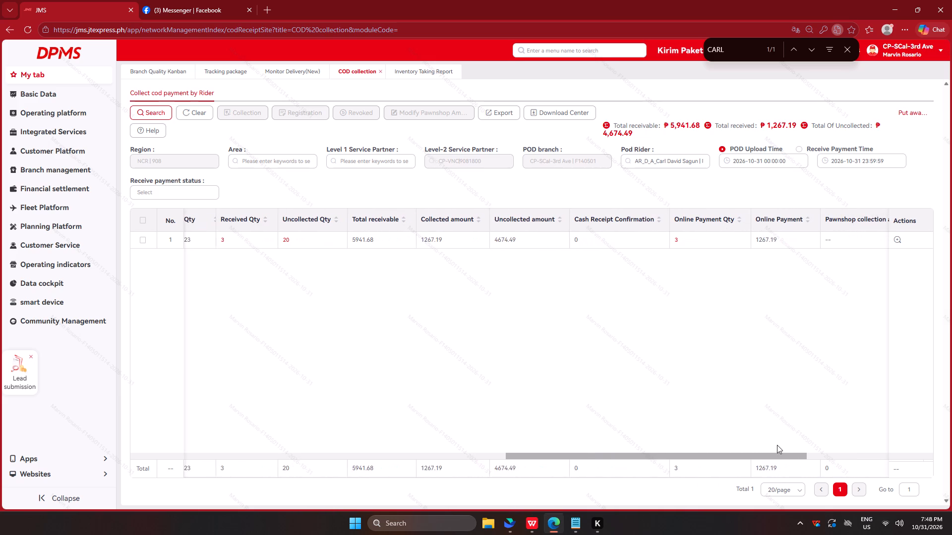
{"action": "left_click_drag", "start_coordinate": [777, 445], "coordinate": [0, 287]}
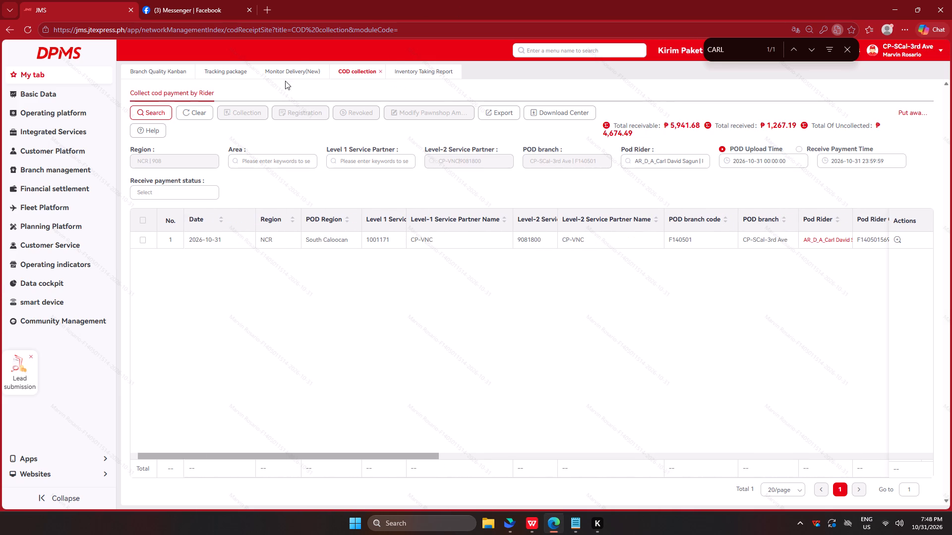
Go to the Monitor Delivery(New) summary and rerun its search to refresh the couriers' delivery figures.
{"action": "left_click", "coordinate": [300, 62]}
{"action": "left_click", "coordinate": [292, 73]}
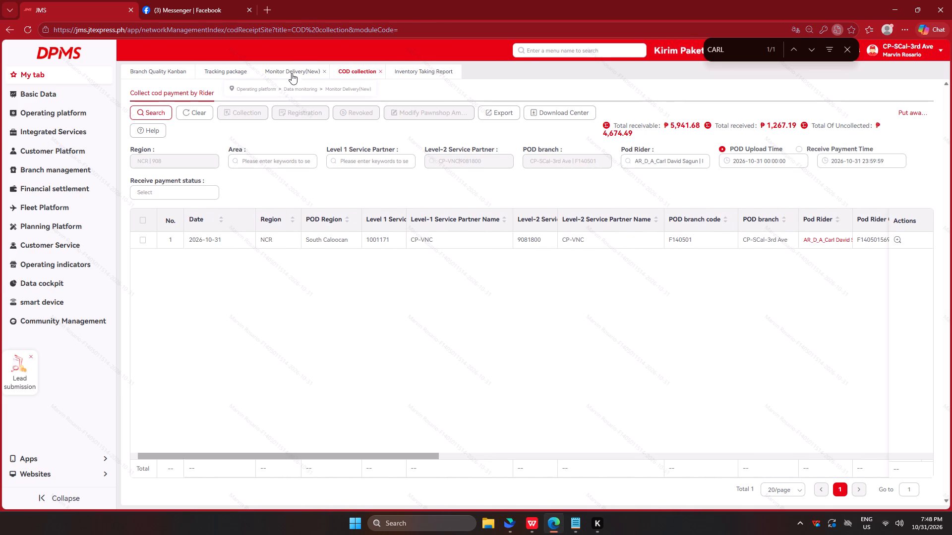
{"action": "left_click", "coordinate": [143, 115]}
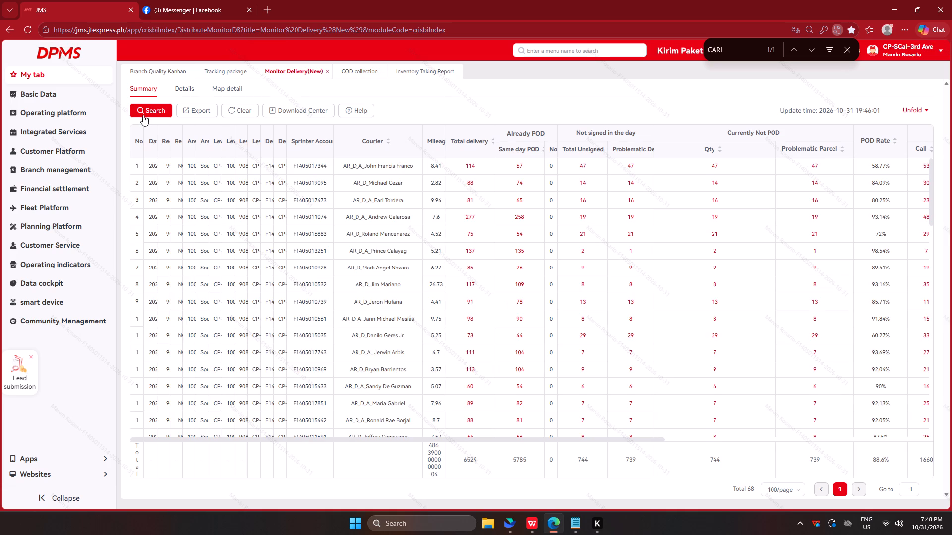
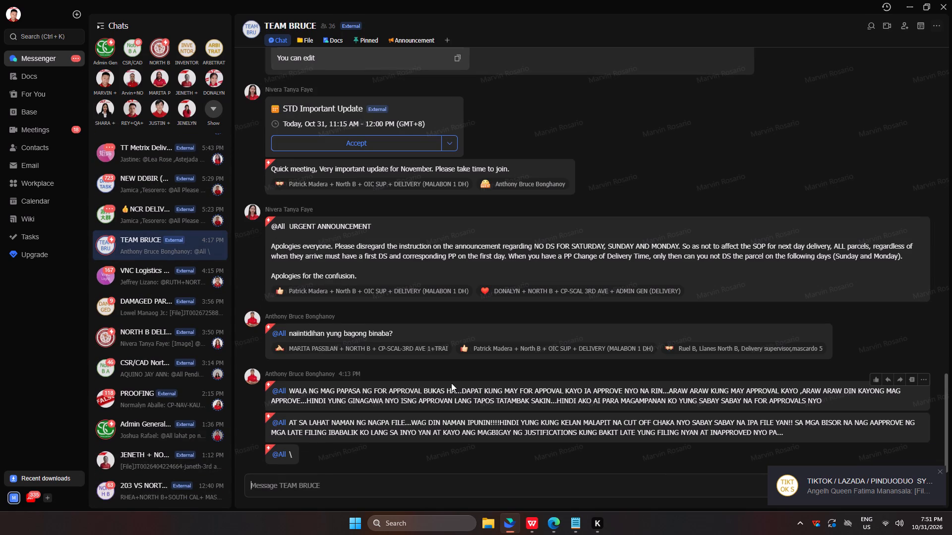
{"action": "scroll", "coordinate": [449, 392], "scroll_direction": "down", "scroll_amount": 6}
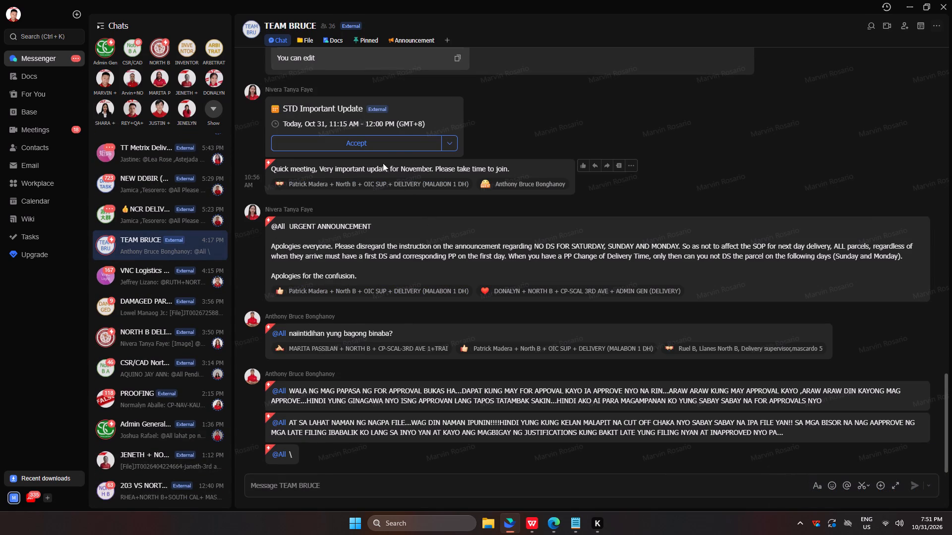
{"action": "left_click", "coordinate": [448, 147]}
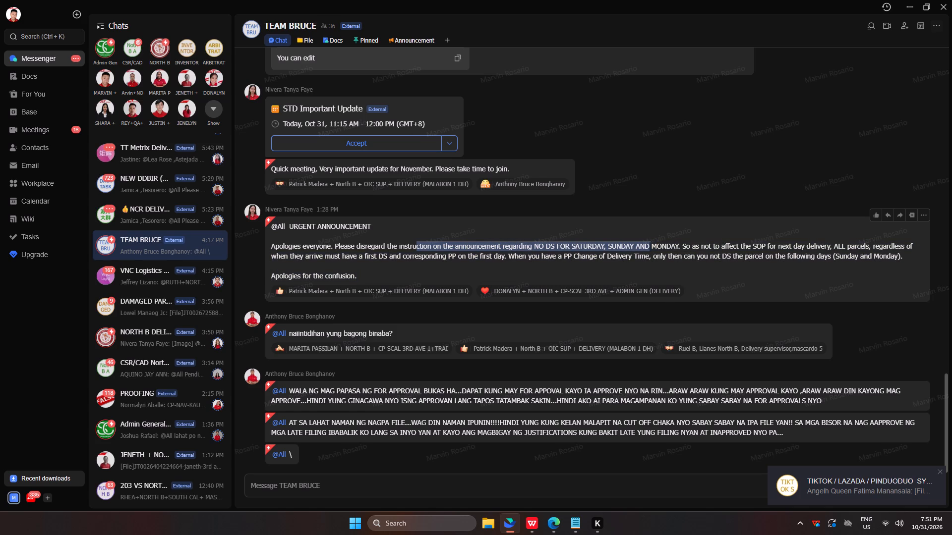
{"action": "left_click_drag", "start_coordinate": [652, 242], "coordinate": [823, 243]}
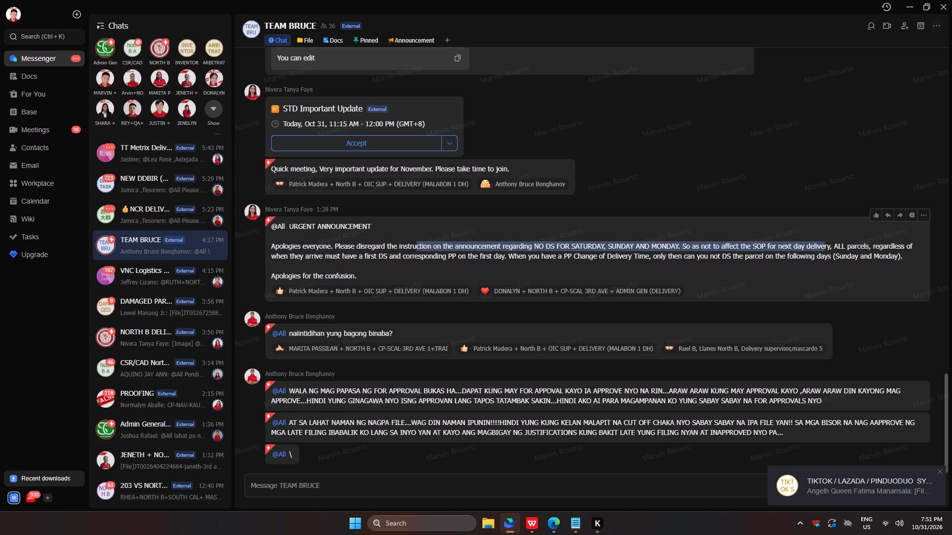
{"action": "left_click_drag", "start_coordinate": [823, 243], "coordinate": [373, 256]}
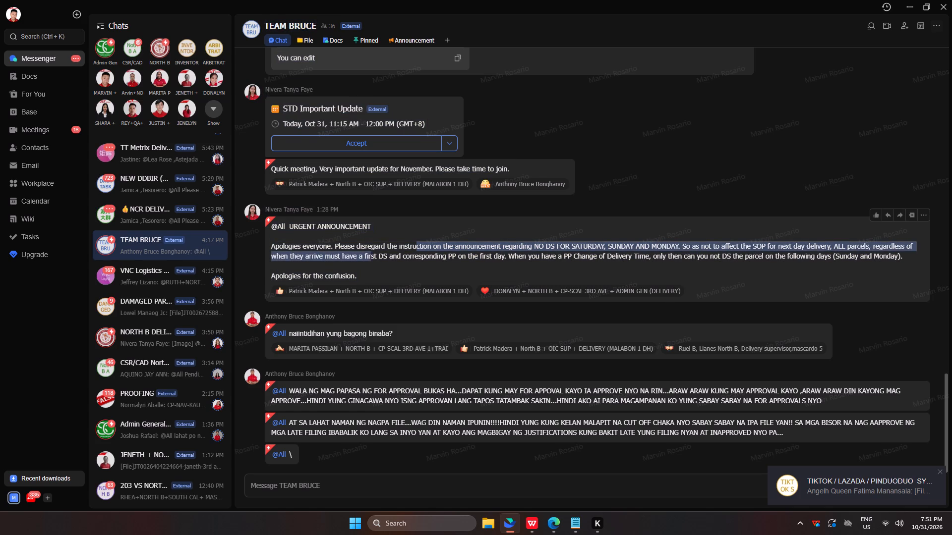
{"action": "left_click_drag", "start_coordinate": [373, 256], "coordinate": [457, 256]}
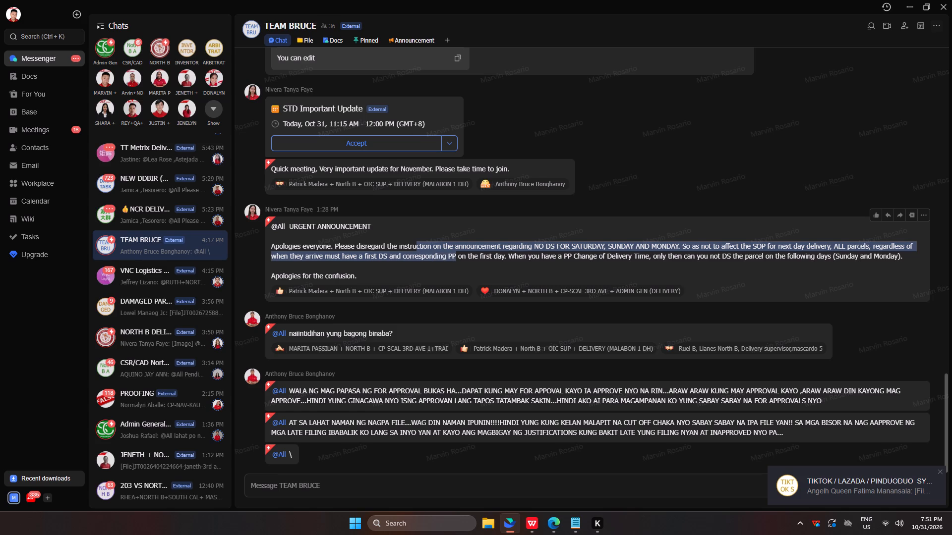
{"action": "left_click_drag", "start_coordinate": [457, 256], "coordinate": [466, 258]}
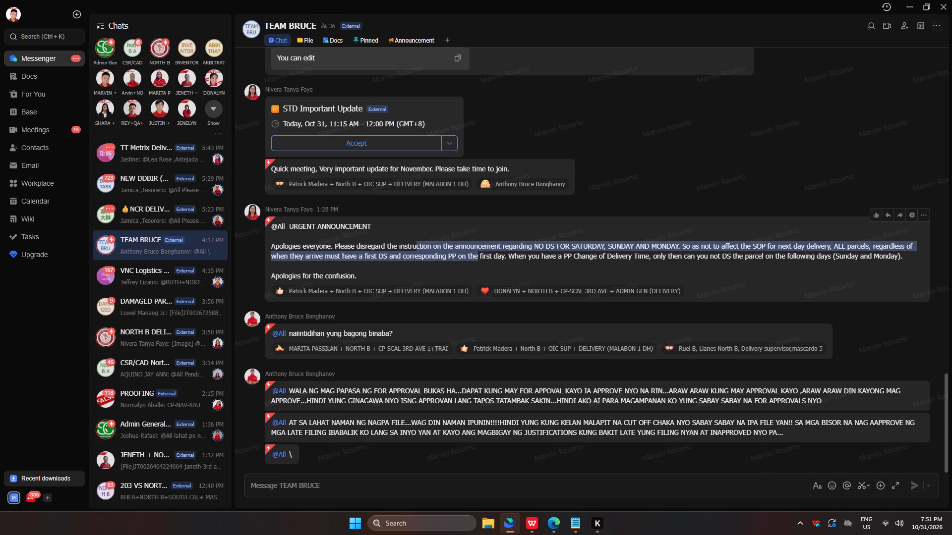
{"action": "left_click_drag", "start_coordinate": [466, 258], "coordinate": [667, 254]}
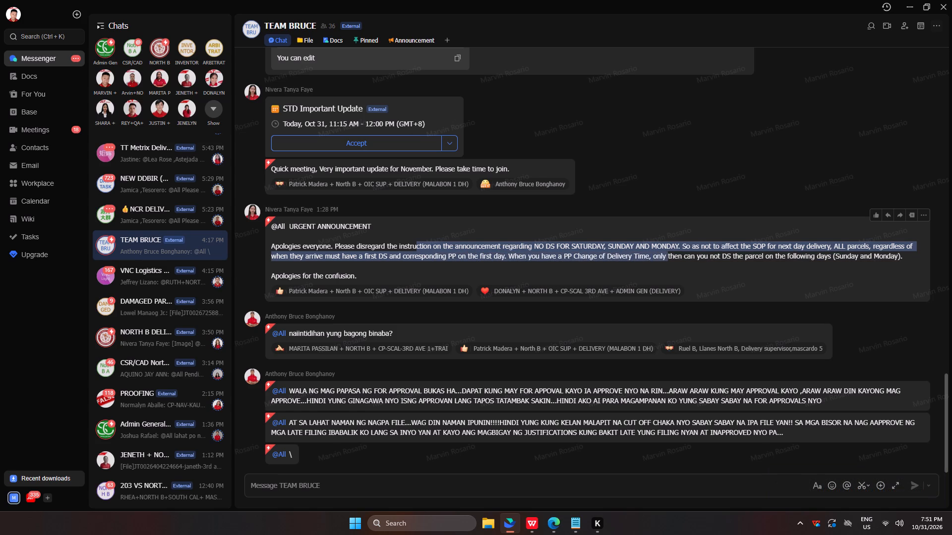
{"action": "left_click_drag", "start_coordinate": [667, 254], "coordinate": [717, 257]}
{"action": "left_click_drag", "start_coordinate": [717, 257], "coordinate": [826, 259]}
{"action": "left_click", "coordinate": [804, 281]}
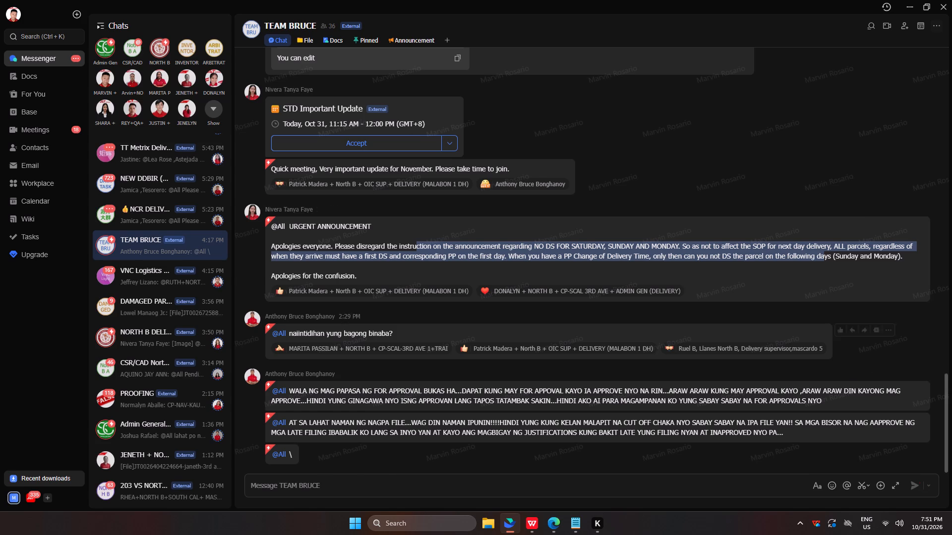
Check the October 2026 system calendar for the dates of the announcement's Saturday, Sunday and Monday, and return to the TEAM BRUCE chat.
{"action": "left_click", "coordinate": [927, 532]}
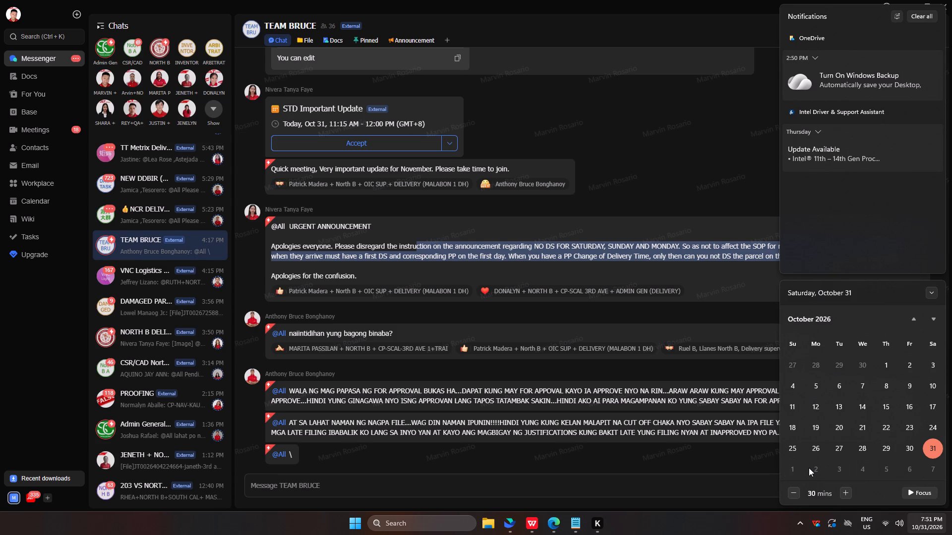
{"action": "left_click", "coordinate": [725, 464]}
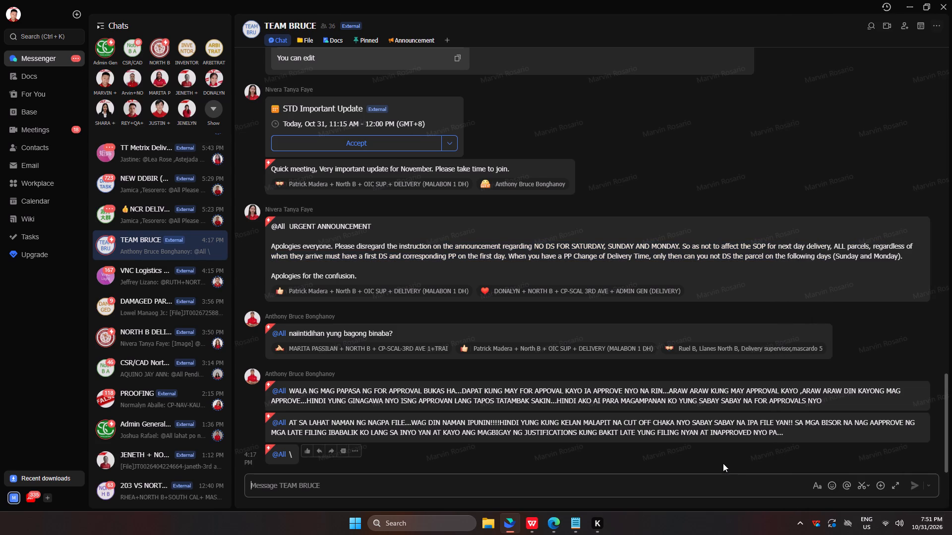
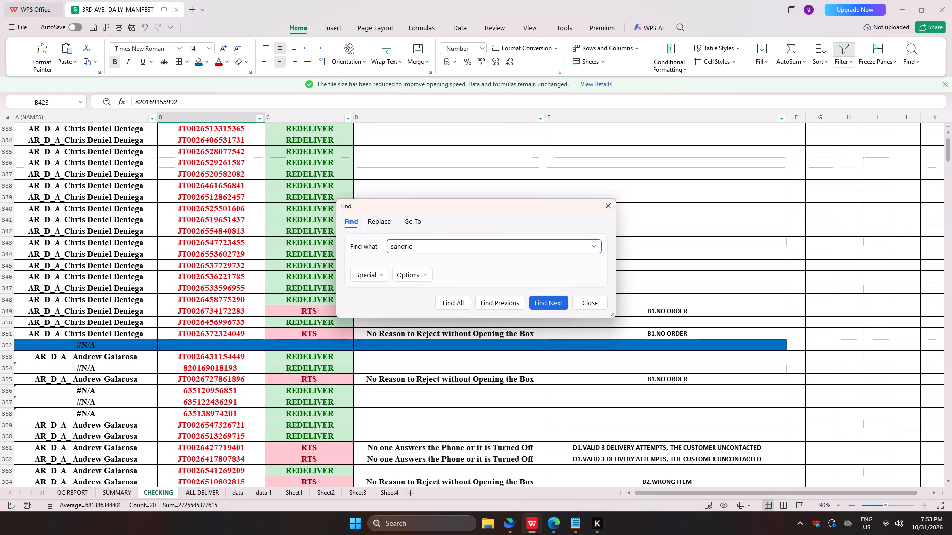
Correct the search term to "sandro" and search the CHECKING sheet for that rider.
{"action": "key", "text": "BackSpace"}
{"action": "key", "text": "BackSpace"}
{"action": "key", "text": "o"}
{"action": "key", "text": "Return"}
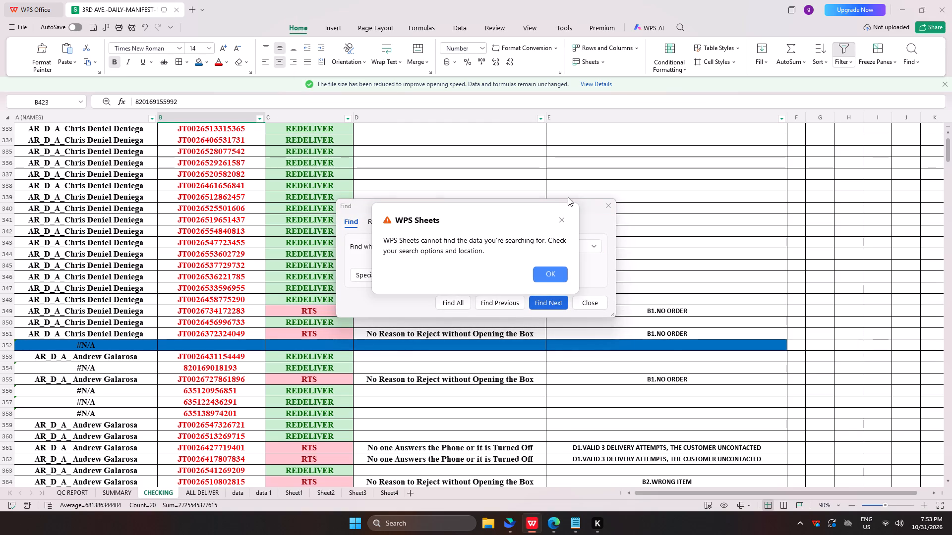
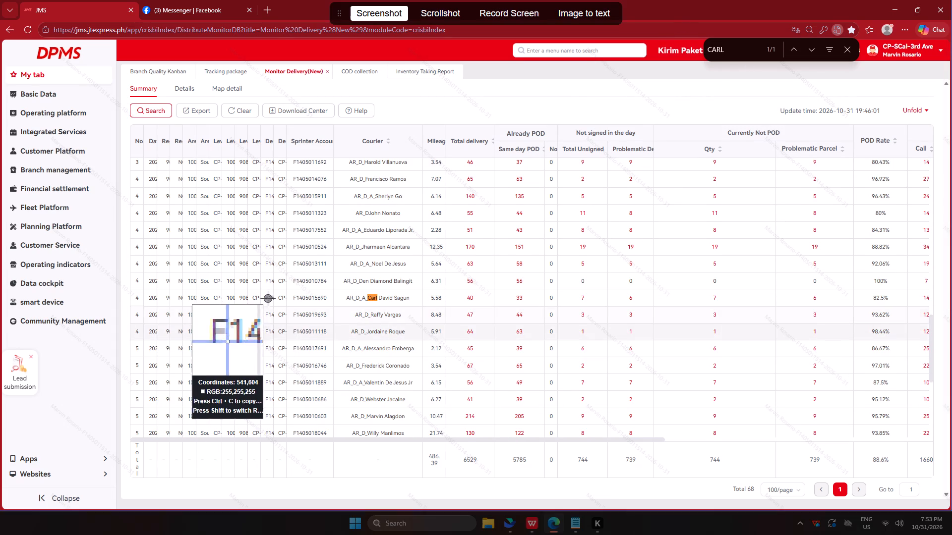
Capture a screenshot region of the courier row matching CARL in the delivery summary, from Sprinter Account through the Currently Not POD quantity.
{"action": "left_click_drag", "start_coordinate": [289, 291], "coordinate": [774, 313]}
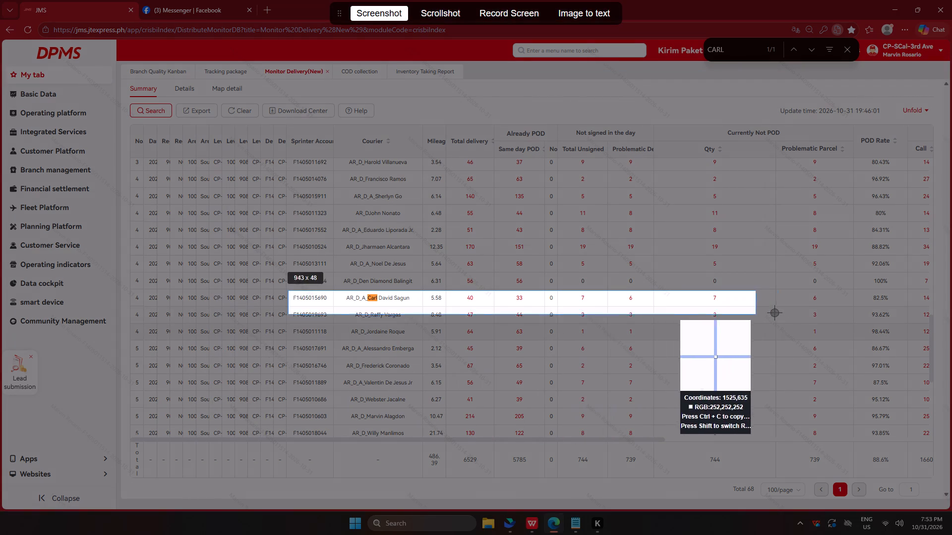
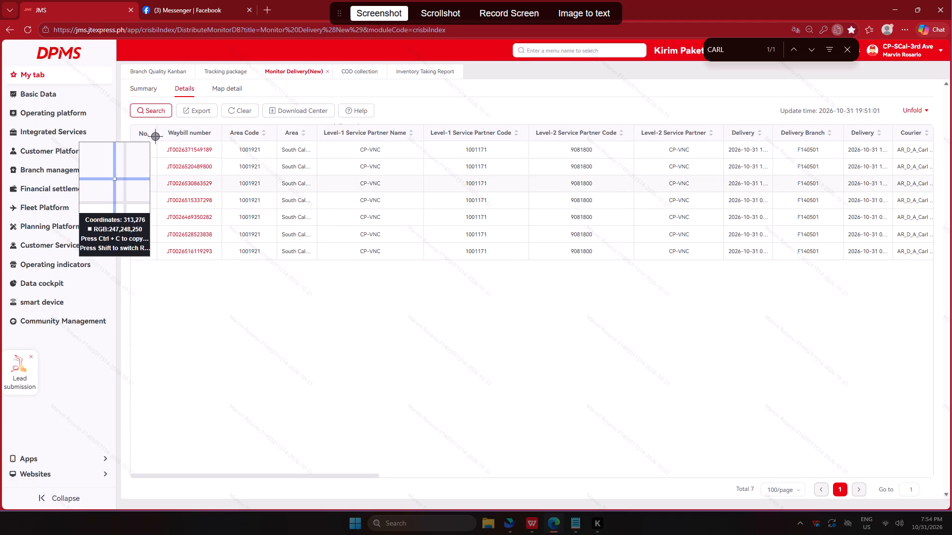
{"action": "left_click_drag", "start_coordinate": [155, 136], "coordinate": [228, 267]}
{"action": "left_click", "coordinate": [586, 13]}
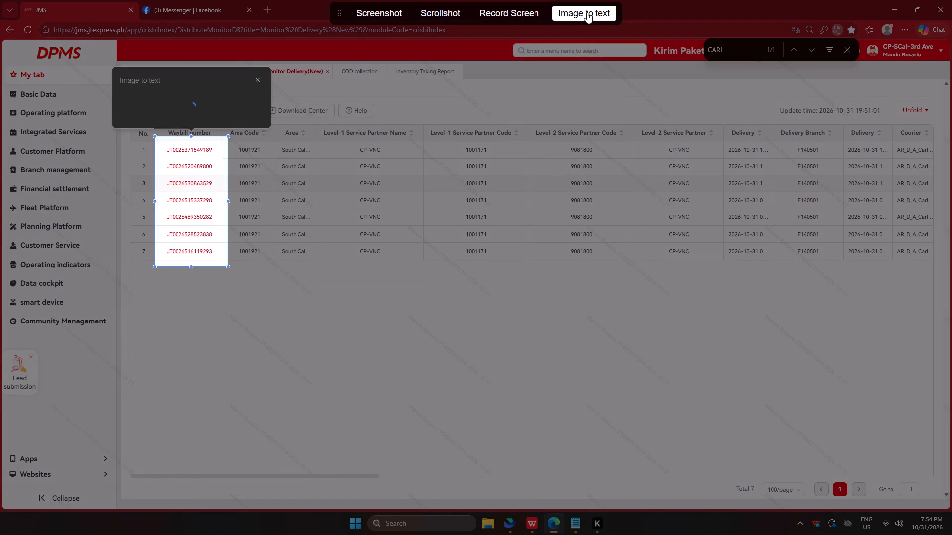
{"action": "left_click", "coordinate": [256, 414]}
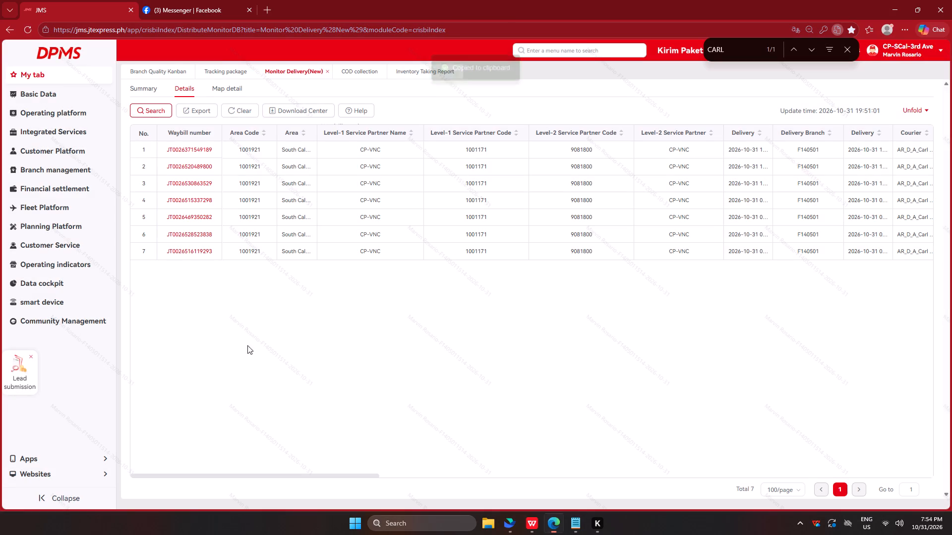
Clear the previous query in Tracking package and look up the copied waybill numbers.
{"action": "left_click", "coordinate": [227, 64]}
{"action": "left_click", "coordinate": [193, 164]}
{"action": "left_click", "coordinate": [193, 146]}
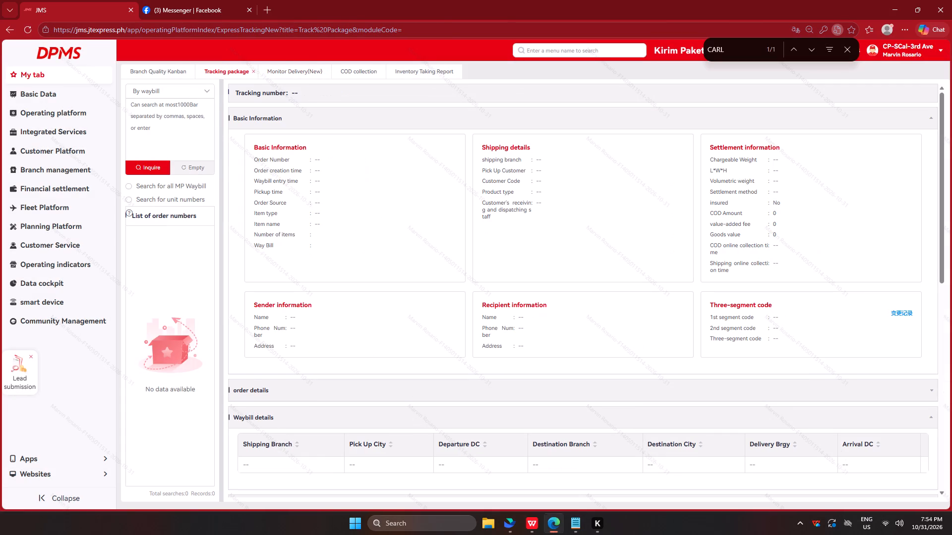
{"action": "key", "text": "ctrl+v"}
{"action": "left_click", "coordinate": [145, 164]}
{"action": "left_click", "coordinate": [531, 360]}
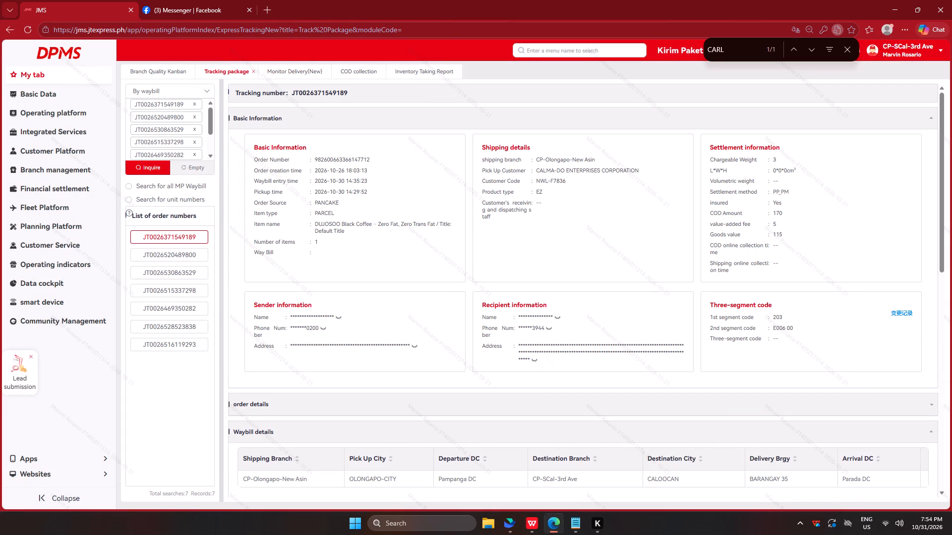
{"action": "left_click", "coordinate": [533, 360]}
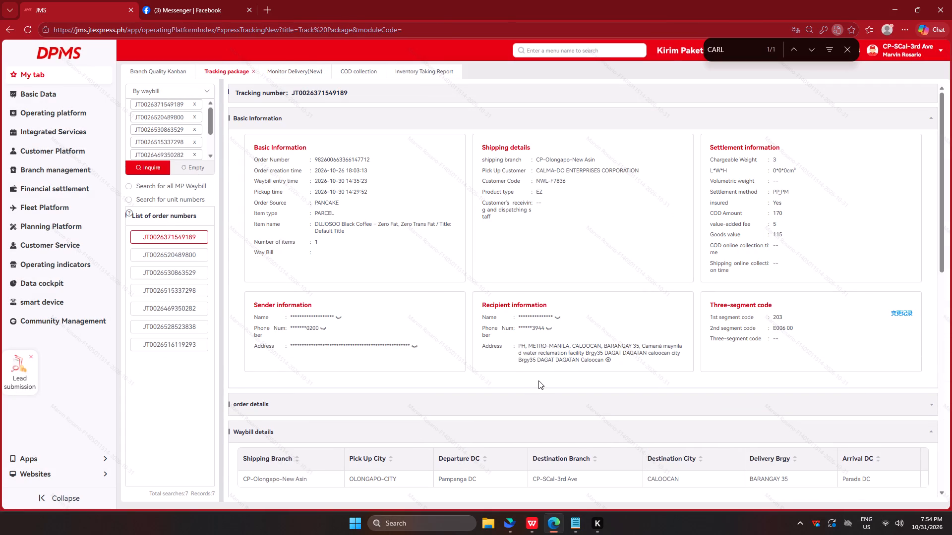
{"action": "left_click", "coordinate": [178, 256]}
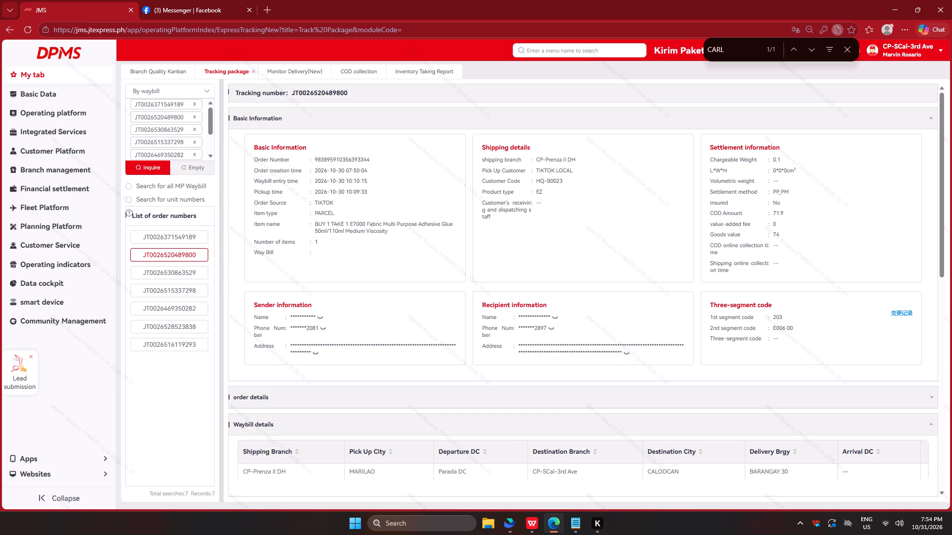